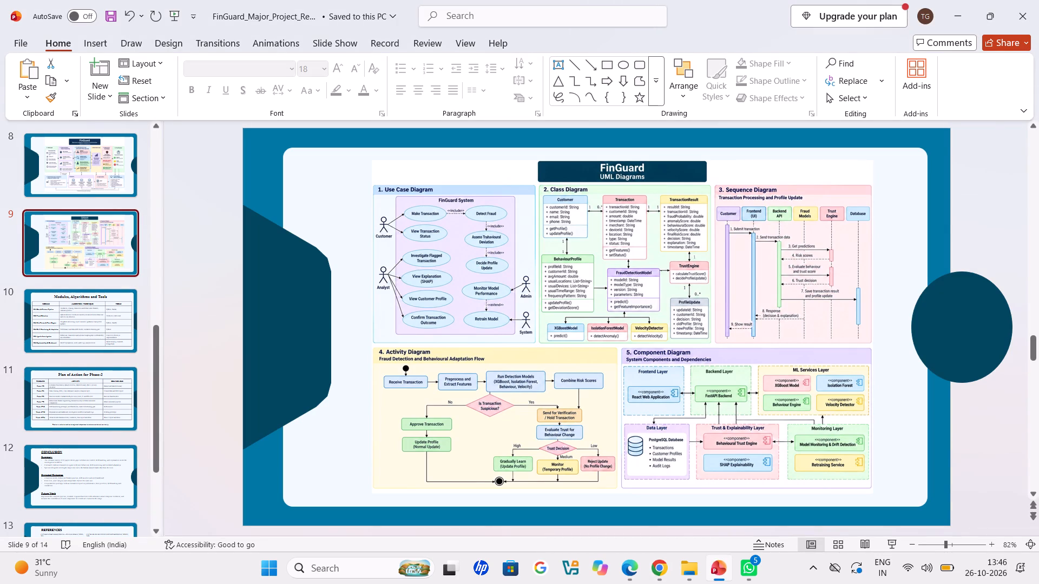
{"action": "key", "text": "Print"}
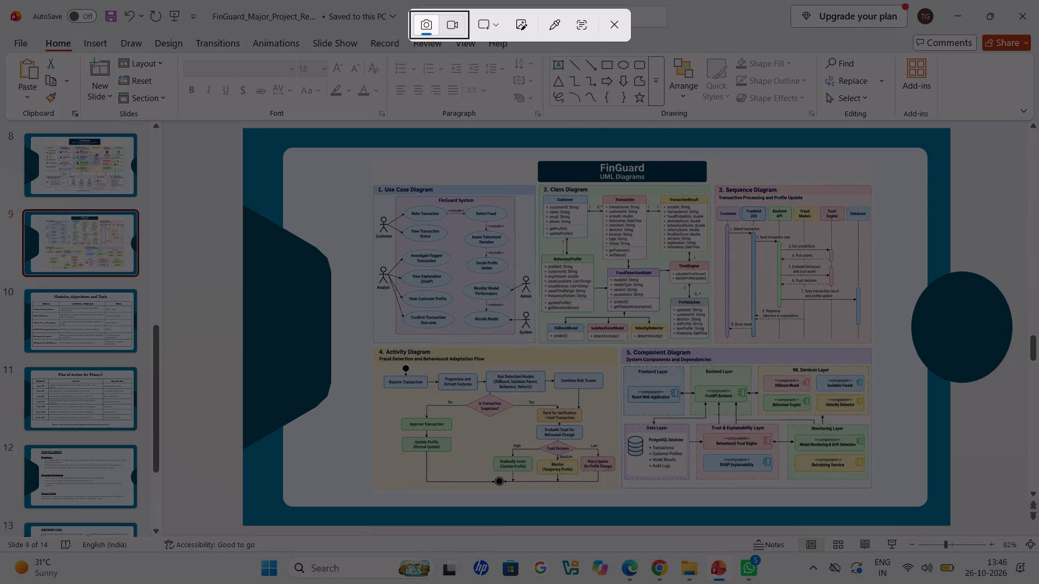
{"action": "left_click_drag", "start_coordinate": [374, 185], "coordinate": [546, 318]}
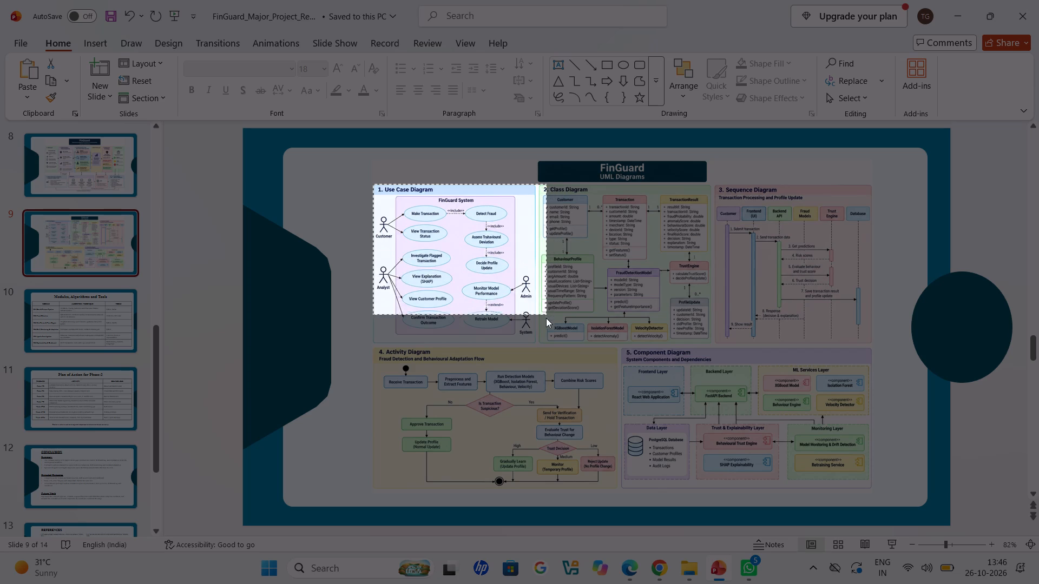
{"action": "left_click_drag", "start_coordinate": [546, 318], "coordinate": [538, 344]}
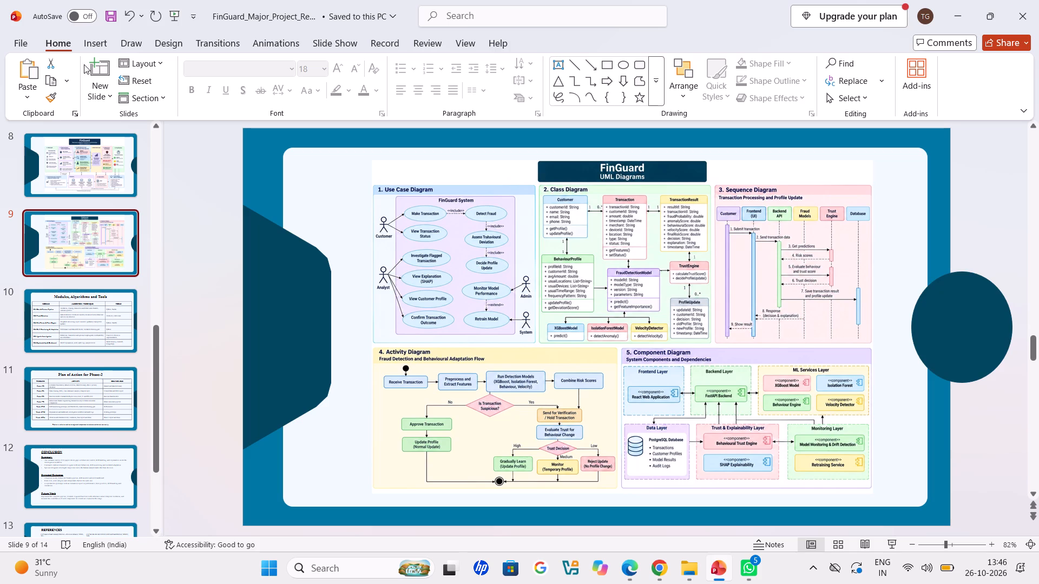
Add a new blank blue slide after slide 9 and paste the captured Use Case Diagram onto it.
{"action": "left_click", "coordinate": [95, 75]}
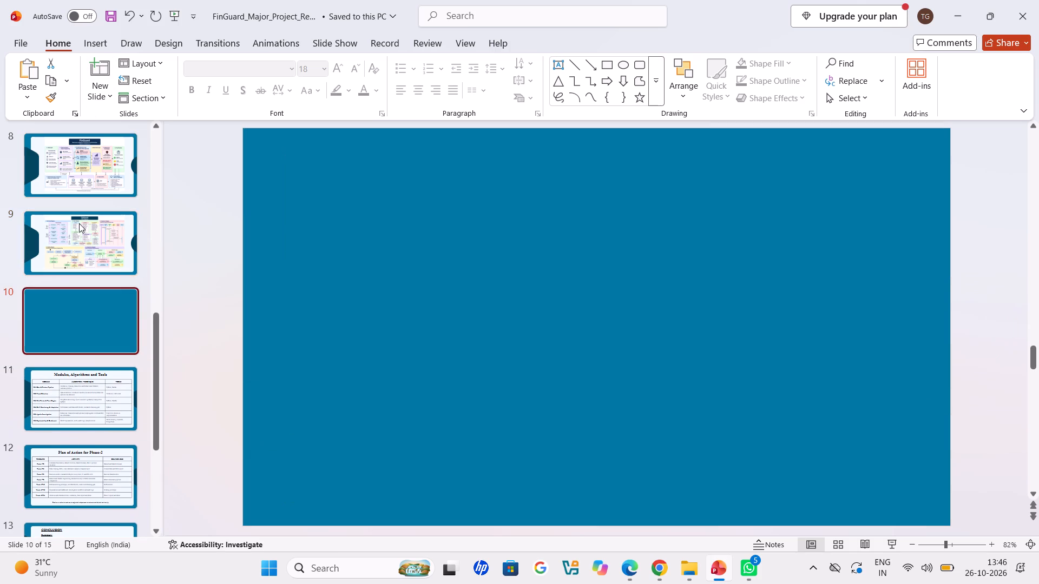
{"action": "left_click", "coordinate": [420, 270]}
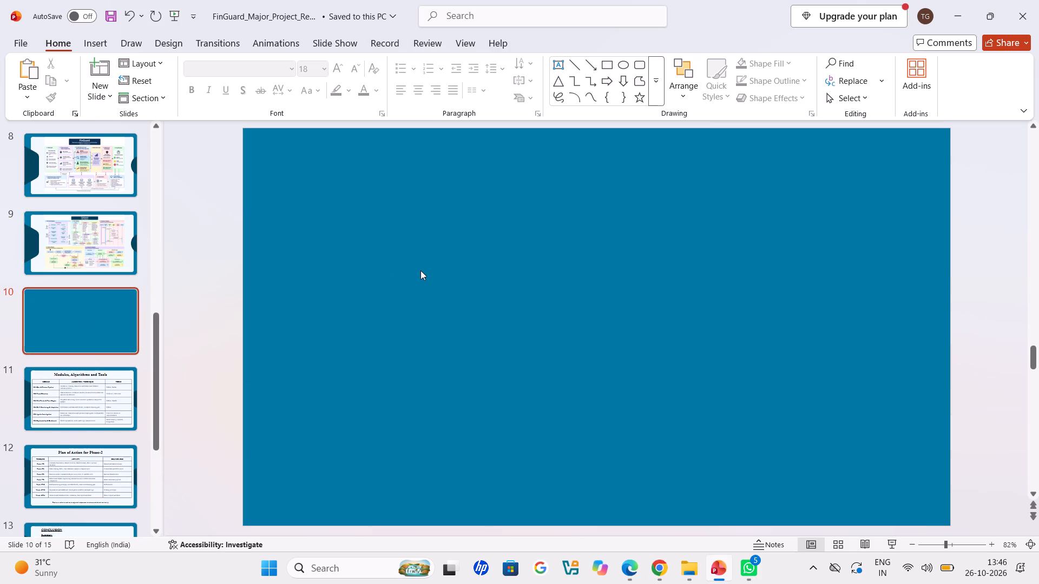
{"action": "triple_click", "coordinate": [398, 269]}
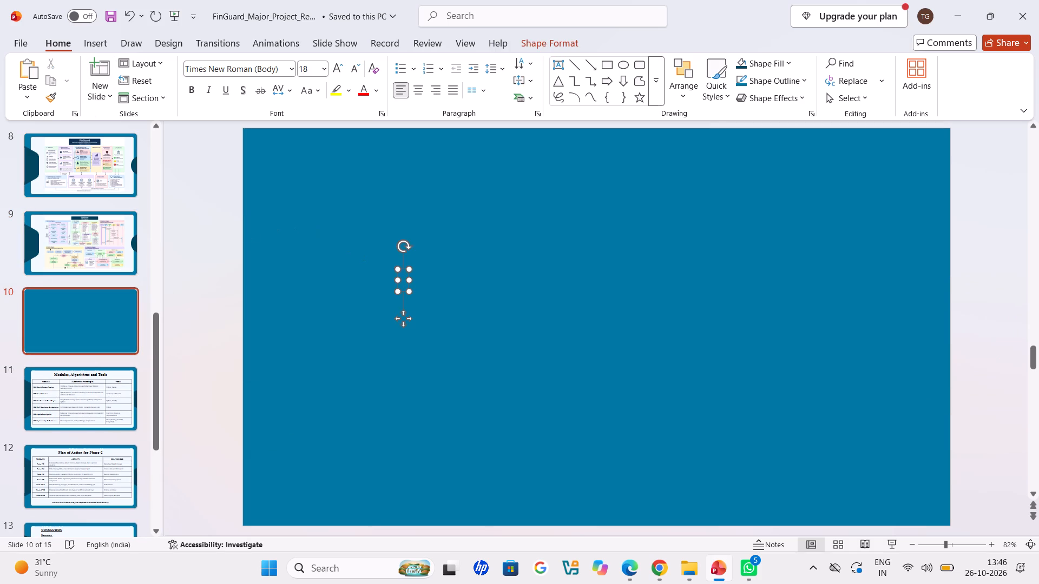
{"action": "left_click", "coordinate": [367, 260]}
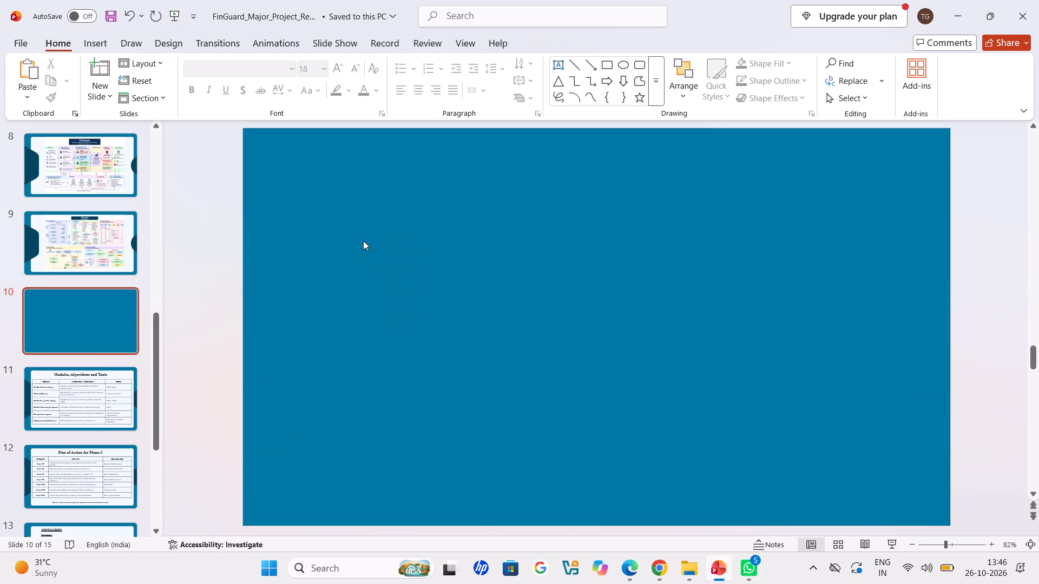
{"action": "key", "text": "ctrl+v"}
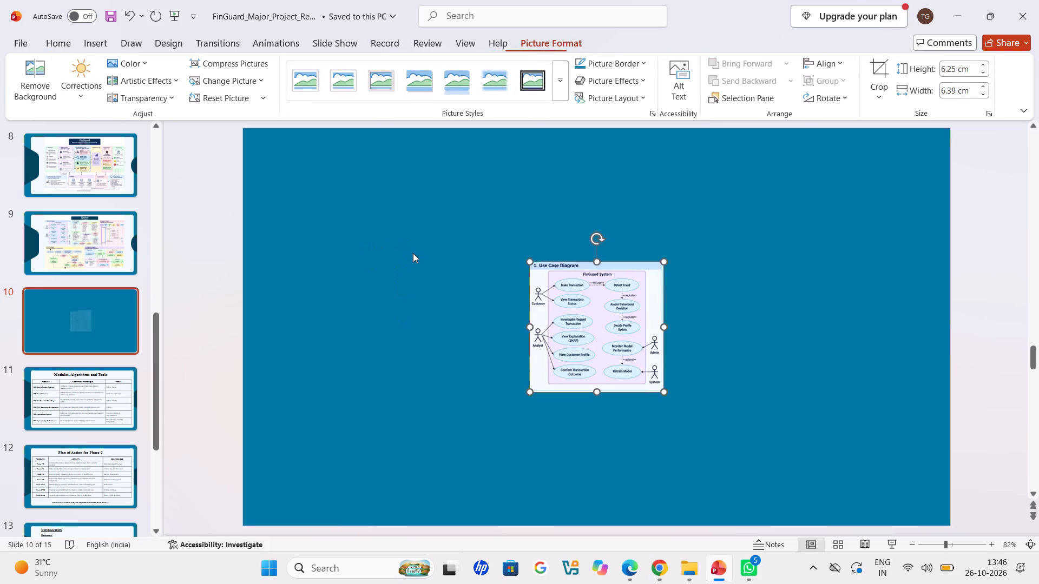
Enlarge the Use Case Diagram picture to about 13.3 cm high by 16 cm wide and place it in the slide's left half.
{"action": "left_click_drag", "start_coordinate": [588, 306], "coordinate": [383, 284]}
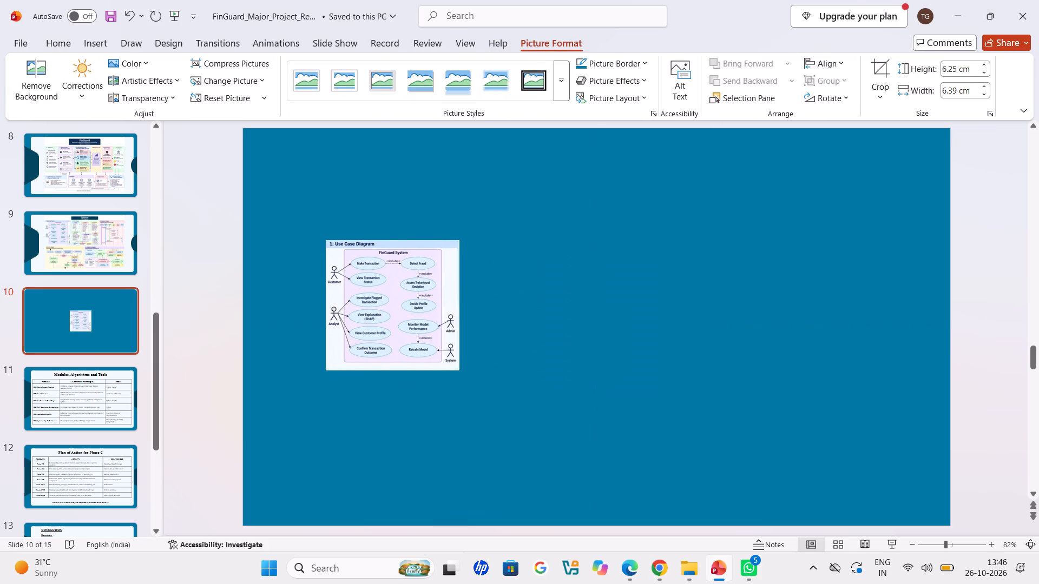
{"action": "left_click_drag", "start_coordinate": [383, 284], "coordinate": [359, 248]}
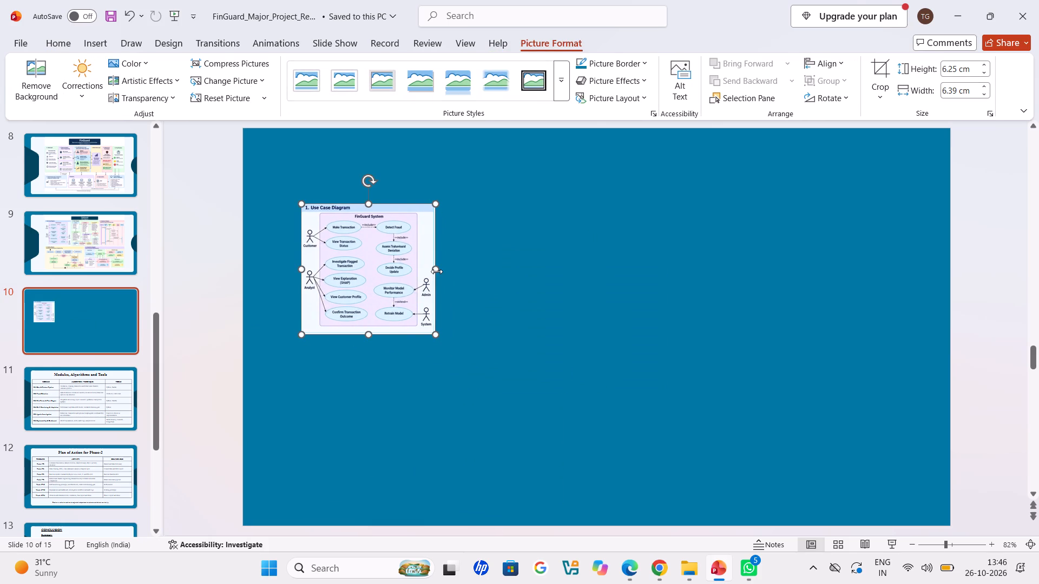
{"action": "left_click_drag", "start_coordinate": [437, 271], "coordinate": [458, 298]}
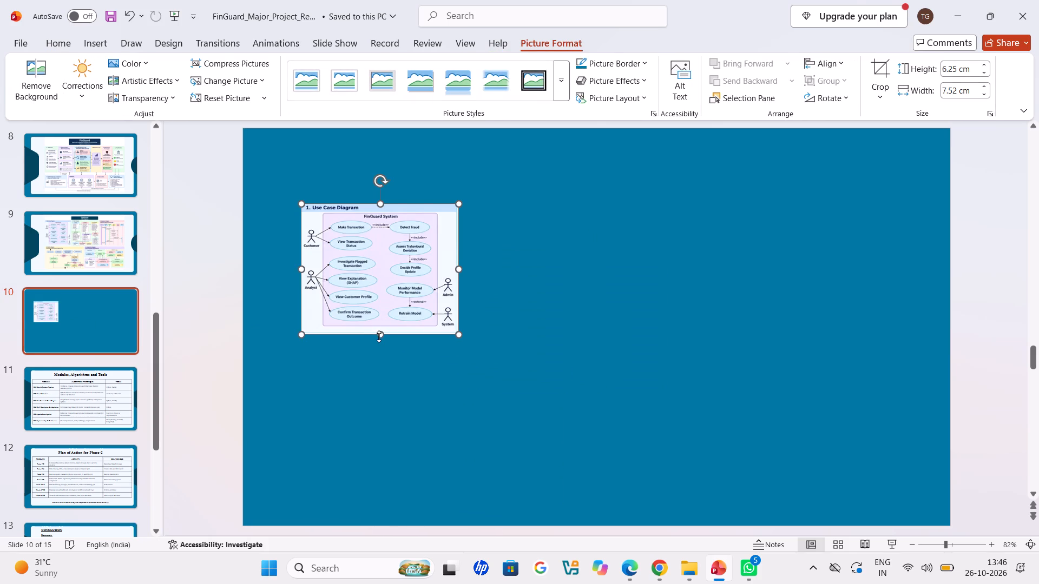
{"action": "left_click_drag", "start_coordinate": [461, 332], "coordinate": [459, 396]}
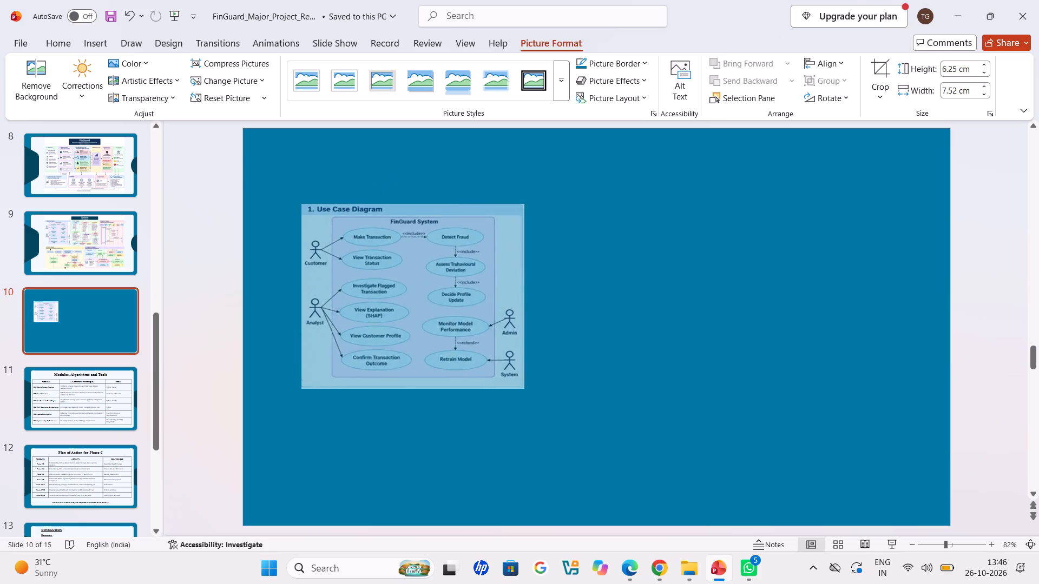
{"action": "left_click_drag", "start_coordinate": [459, 396], "coordinate": [462, 419]}
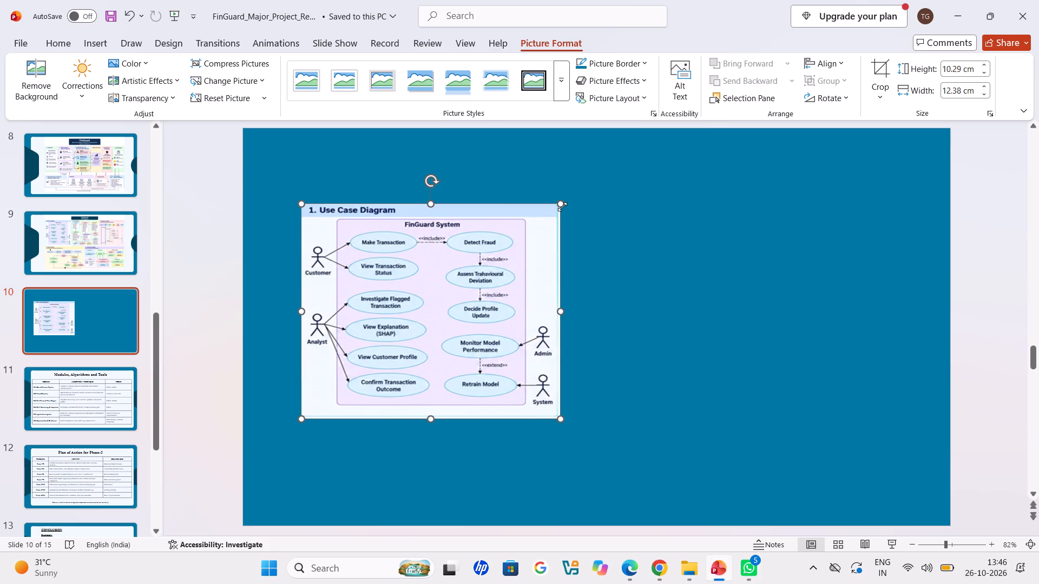
{"action": "left_click_drag", "start_coordinate": [562, 207], "coordinate": [574, 141]}
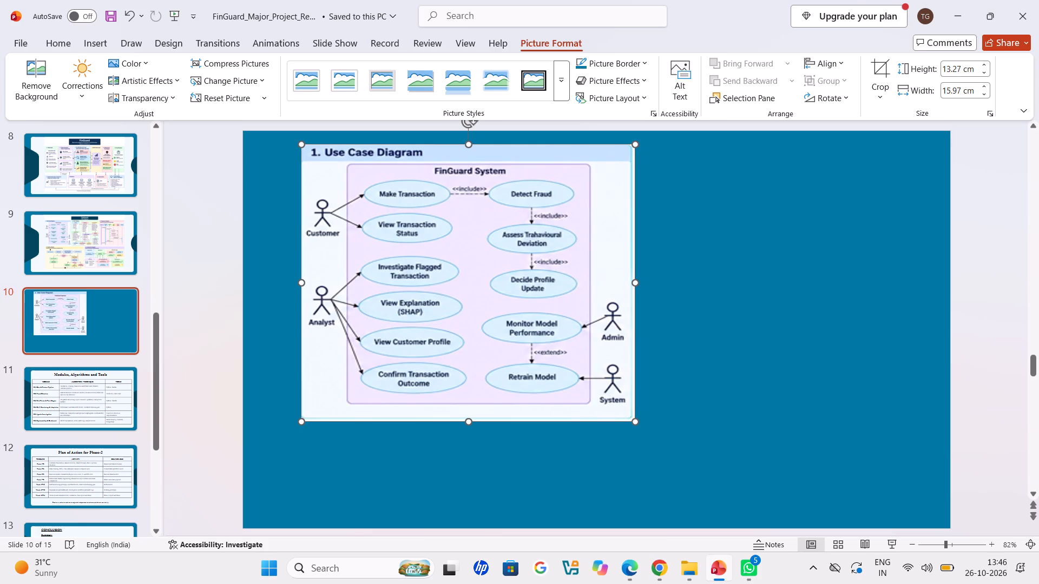
{"action": "left_click_drag", "start_coordinate": [457, 283], "coordinate": [424, 327]}
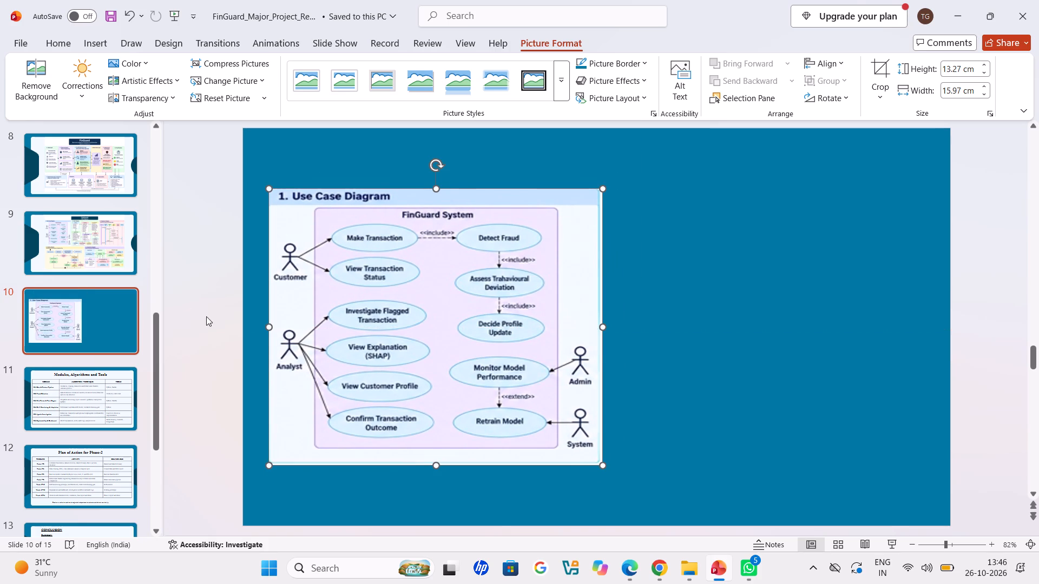
Snip the Class Diagram from slide 9 and paste it on slide 10, to the right of the Use Case Diagram.
{"action": "left_click", "coordinate": [87, 241]}
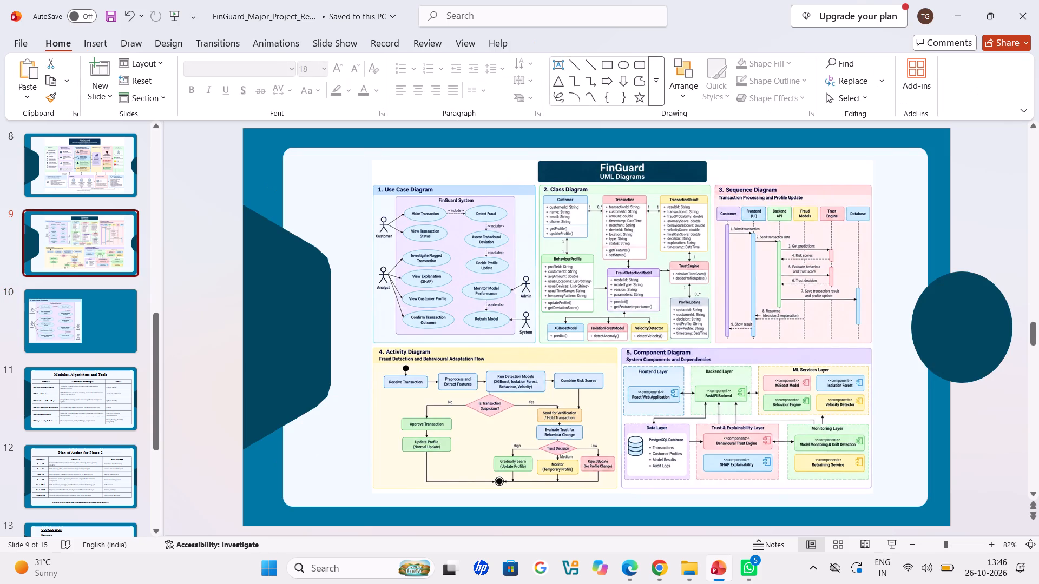
{"action": "key", "text": "Print"}
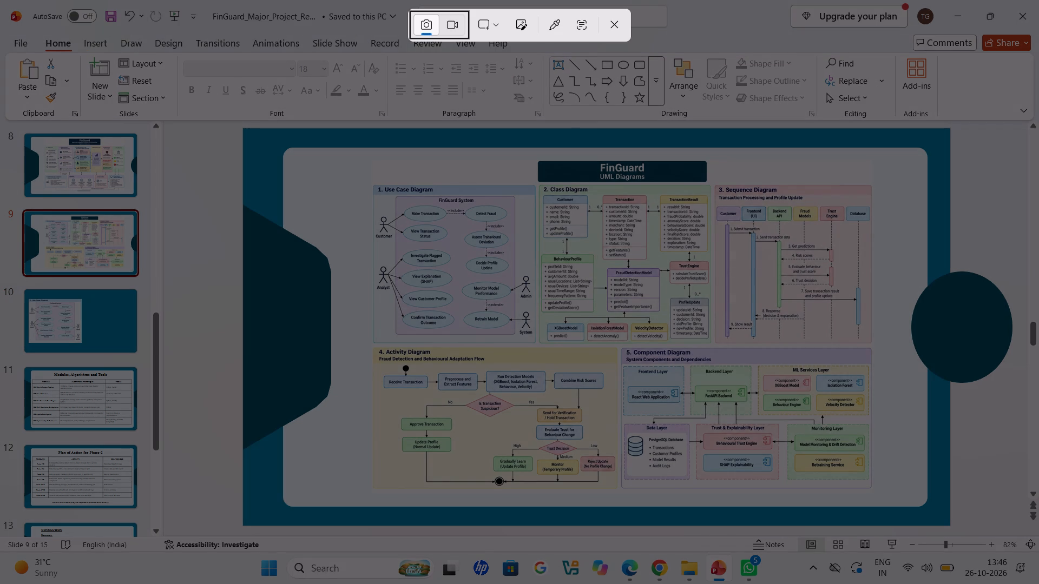
{"action": "left_click_drag", "start_coordinate": [540, 184], "coordinate": [717, 338]}
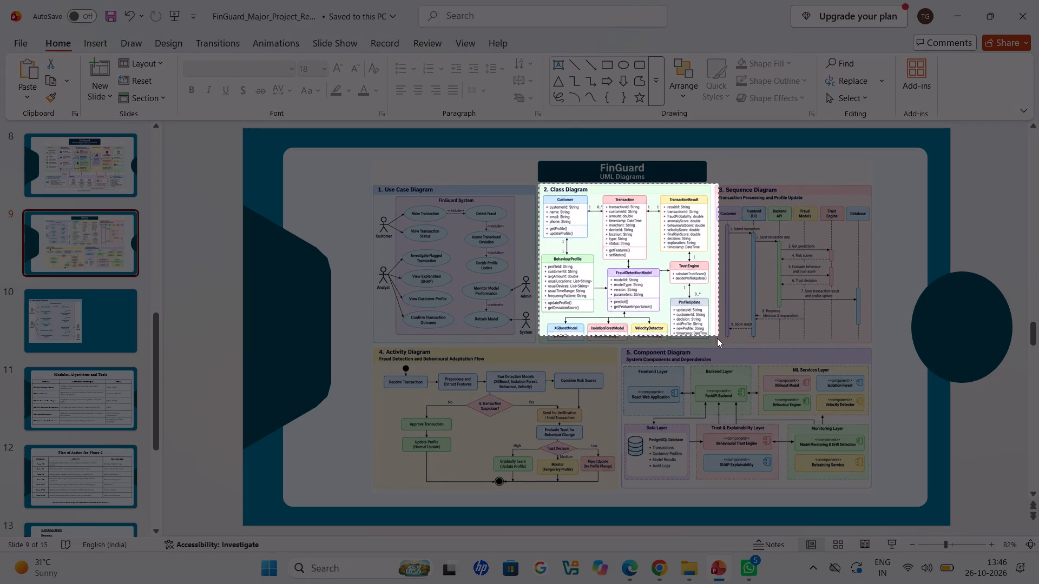
{"action": "left_click_drag", "start_coordinate": [717, 338], "coordinate": [713, 345]}
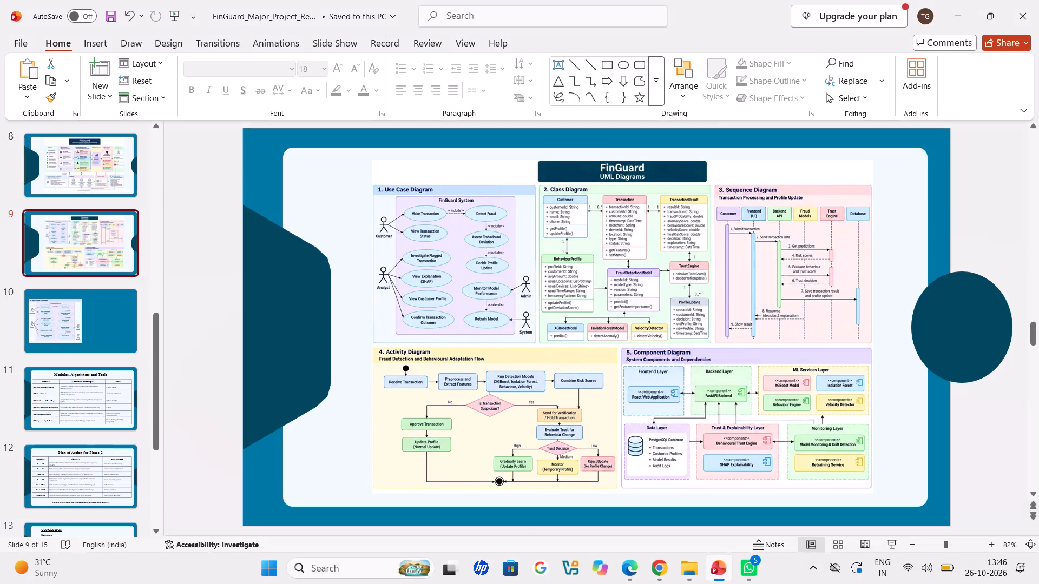
{"action": "left_click", "coordinate": [133, 331]}
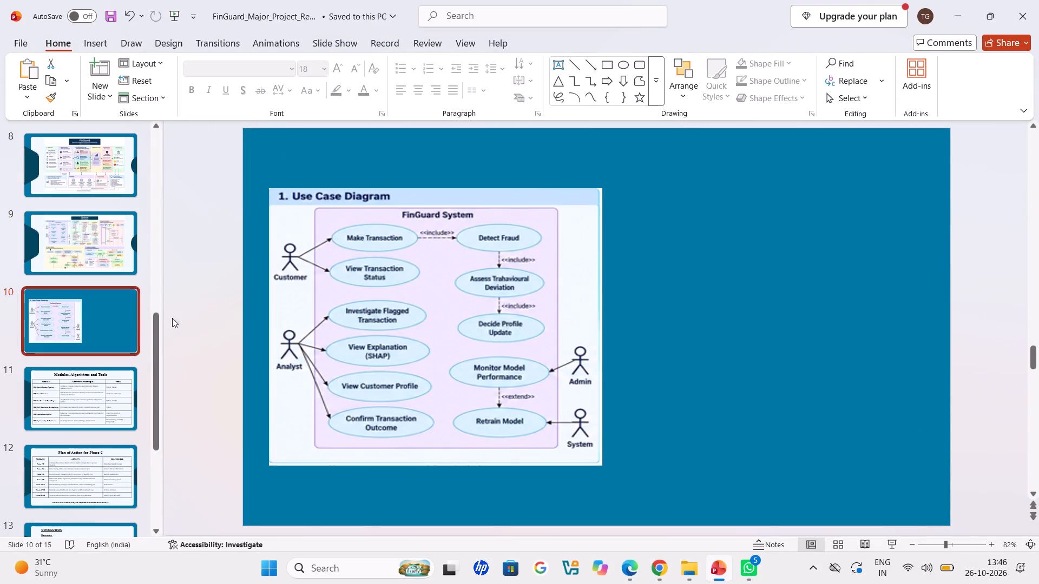
{"action": "key", "text": "ctrl+v"}
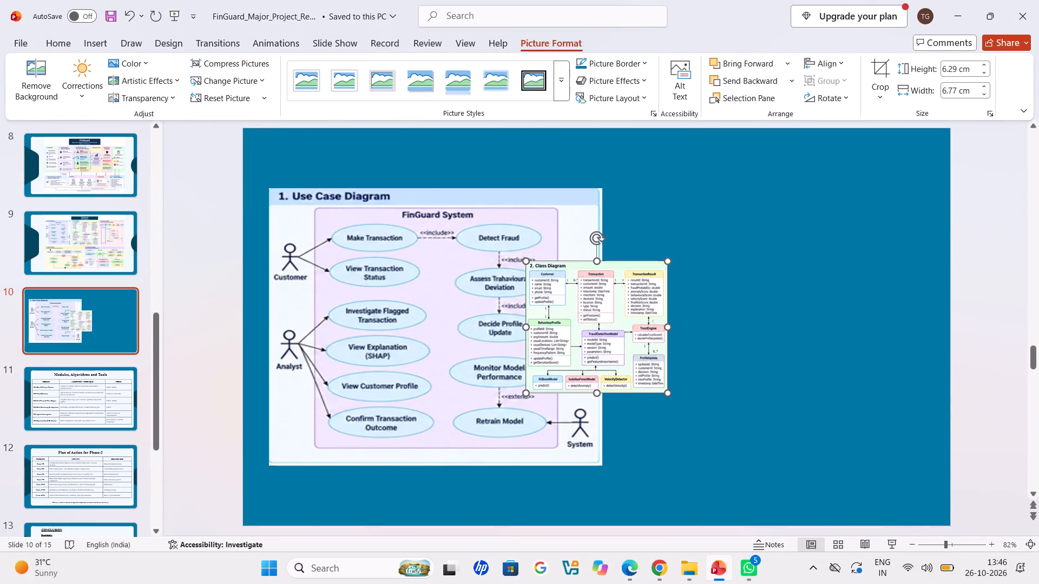
{"action": "left_click_drag", "start_coordinate": [597, 296], "coordinate": [800, 275]}
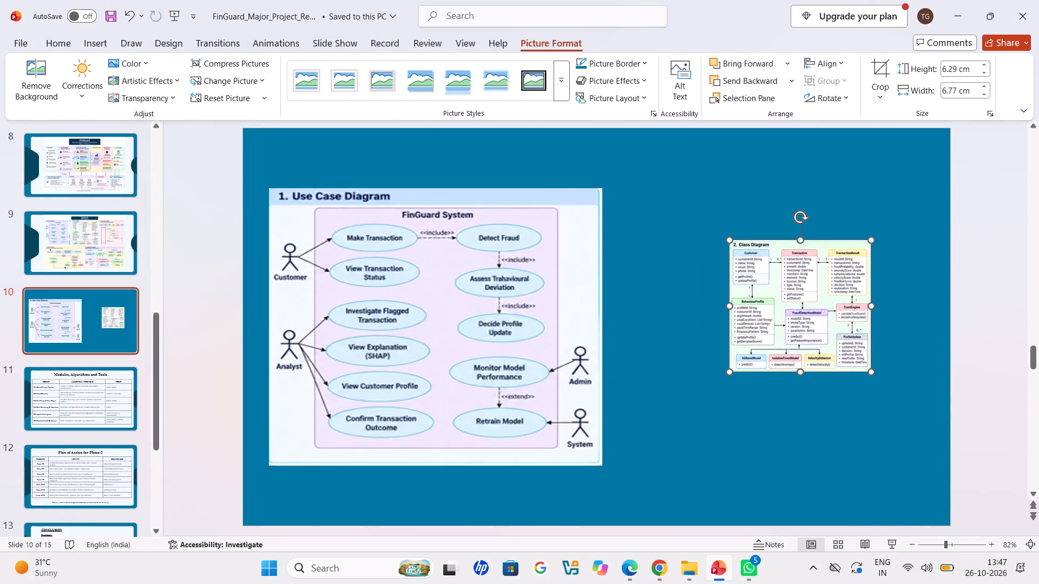
{"action": "left_click", "coordinate": [576, 290]}
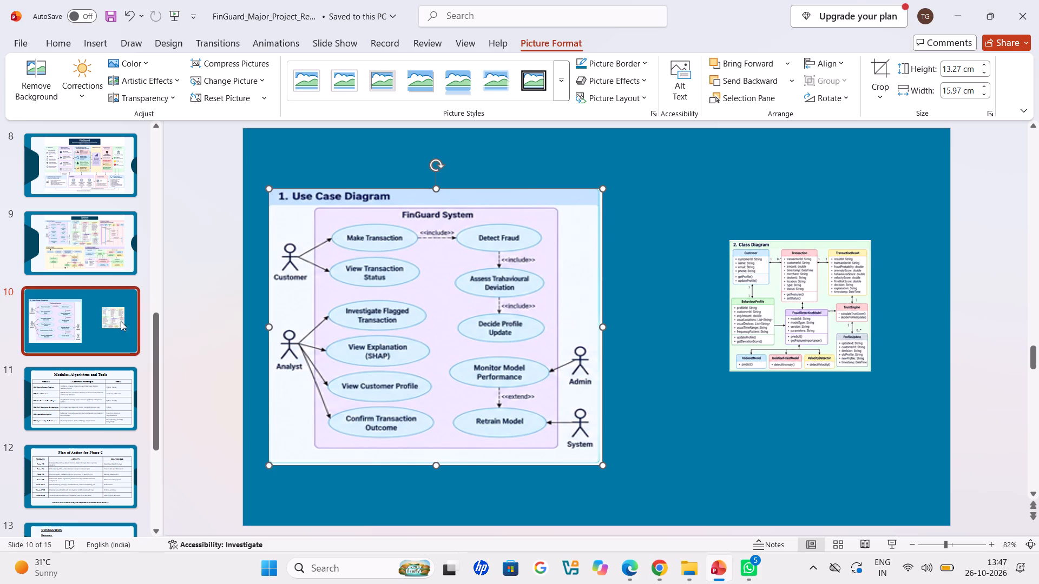
Add a new slide with the DEFAULT layout after slide 10.
{"action": "left_click", "coordinate": [18, 38]}
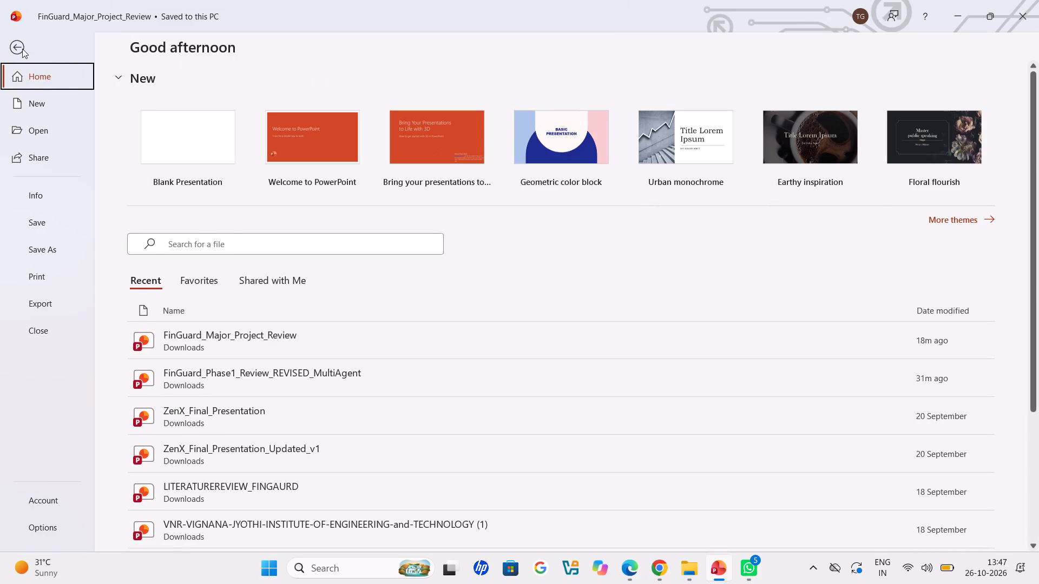
{"action": "left_click", "coordinate": [22, 49]}
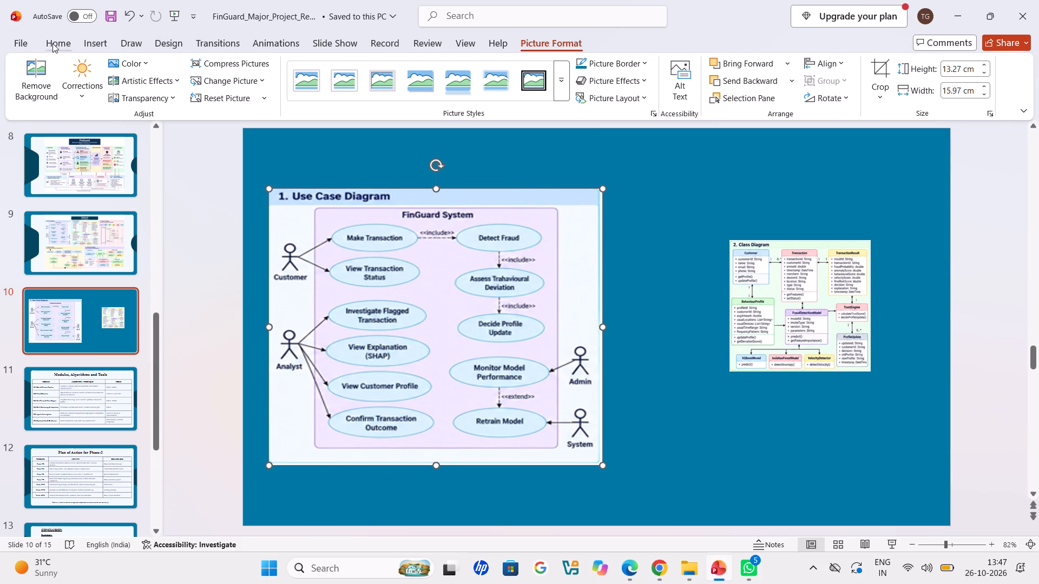
{"action": "left_click", "coordinate": [52, 43]}
{"action": "left_click", "coordinate": [101, 83]}
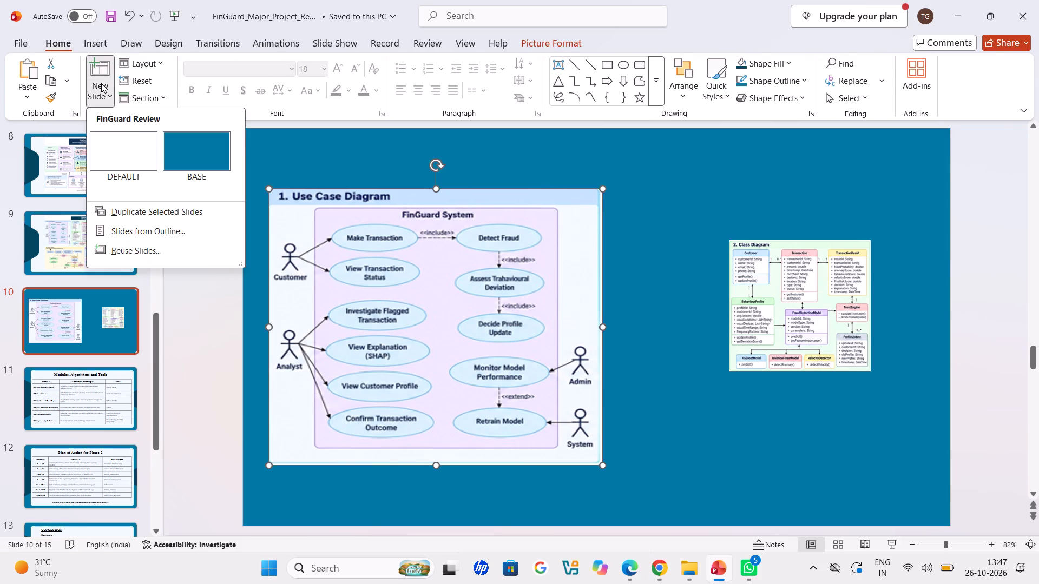
{"action": "left_click", "coordinate": [136, 148]}
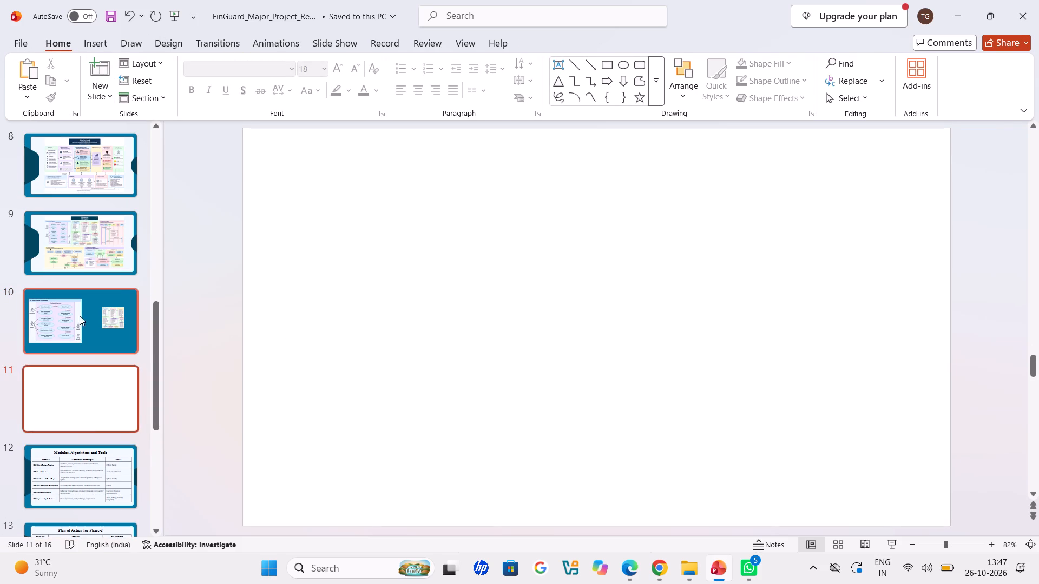
Snip the Sequence Diagram from slide 9's combined UML picture and paste it onto blank slide 11.
{"action": "left_click", "coordinate": [95, 228]}
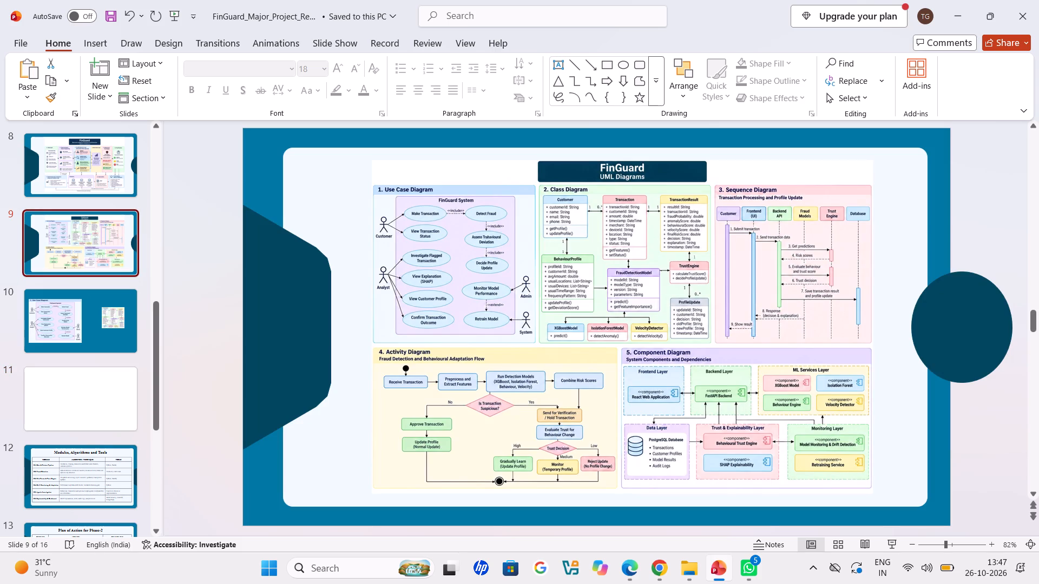
{"action": "key", "text": "Print"}
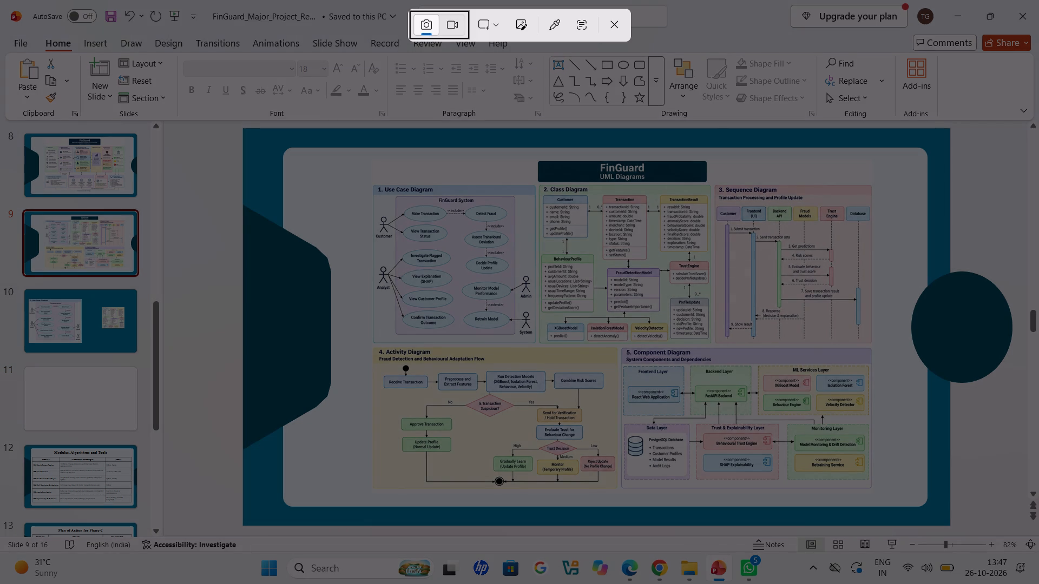
{"action": "left_click_drag", "start_coordinate": [715, 183], "coordinate": [870, 294]}
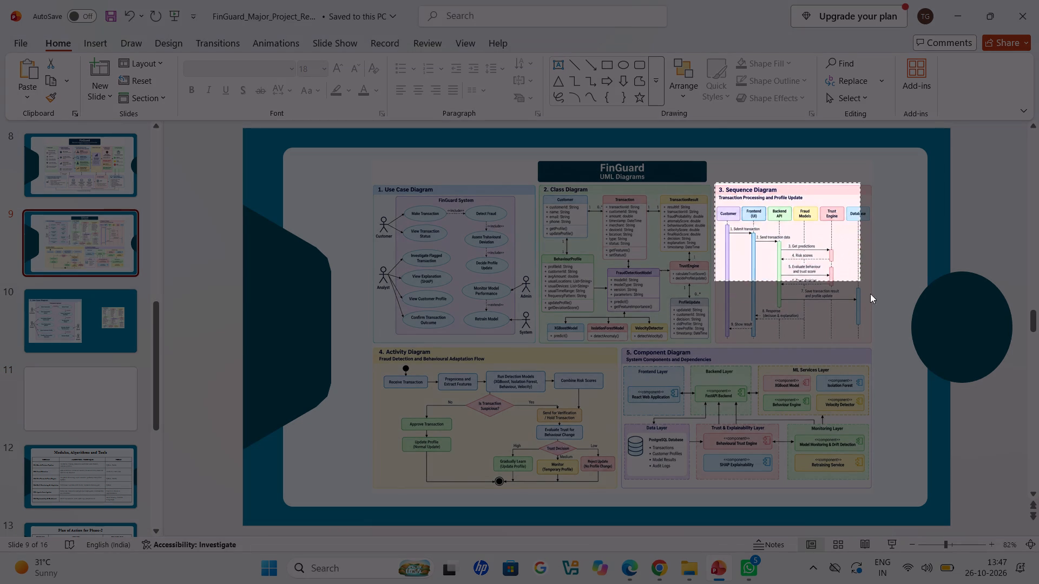
{"action": "left_click_drag", "start_coordinate": [870, 294], "coordinate": [869, 342]}
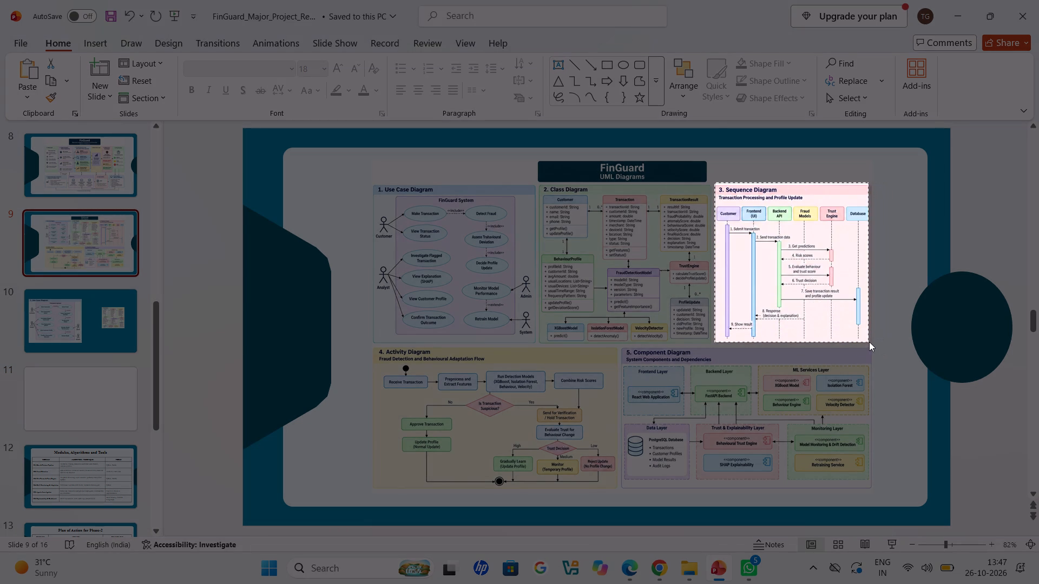
{"action": "left_click_drag", "start_coordinate": [869, 342], "coordinate": [872, 344]}
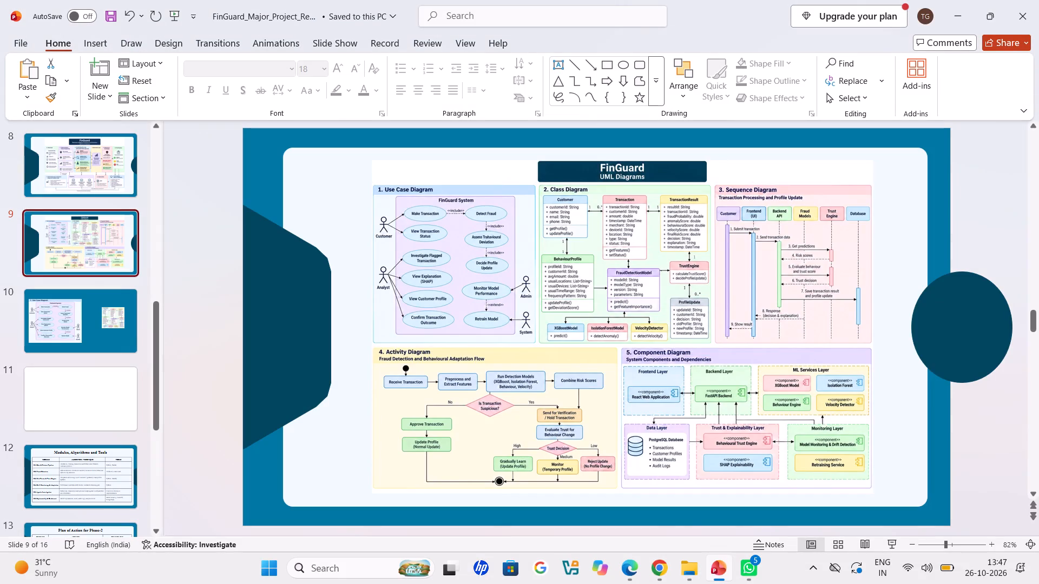
{"action": "left_click", "coordinate": [63, 416]}
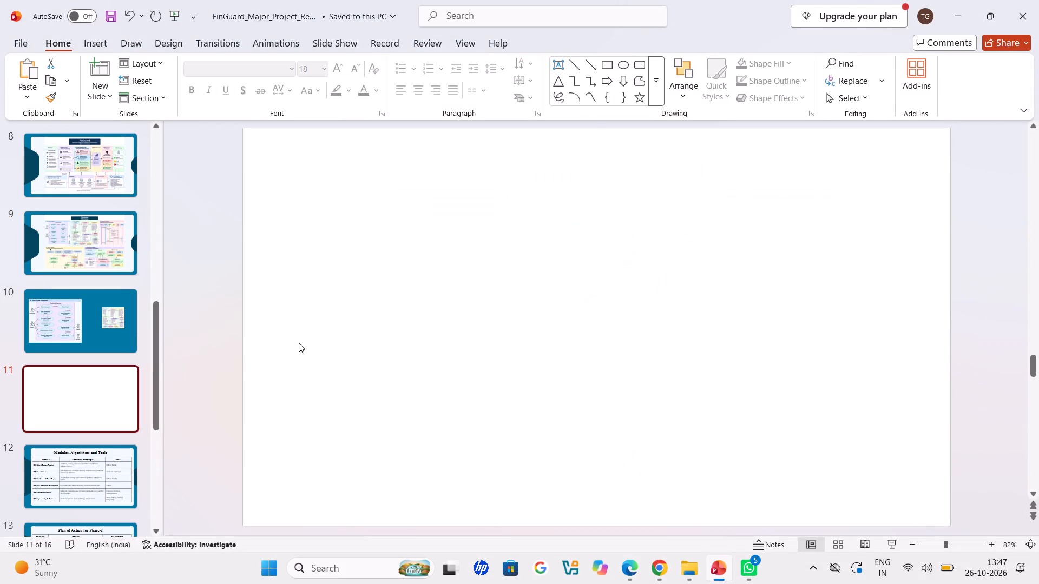
{"action": "key", "text": "ctrl+v"}
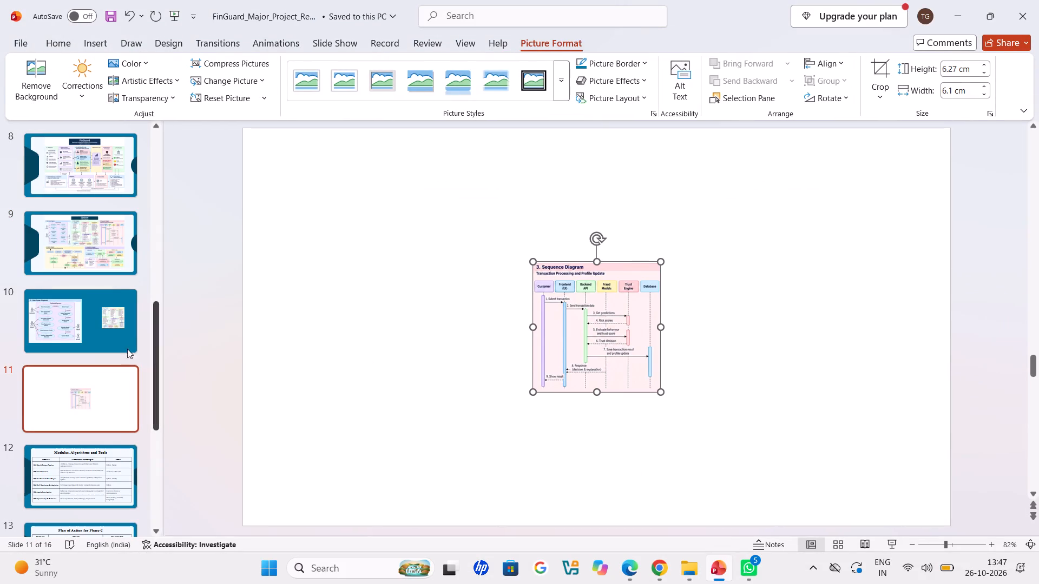
Snip the Activity Diagram from slide 9's combined UML picture and paste it onto slide 11.
{"action": "left_click", "coordinate": [89, 240]}
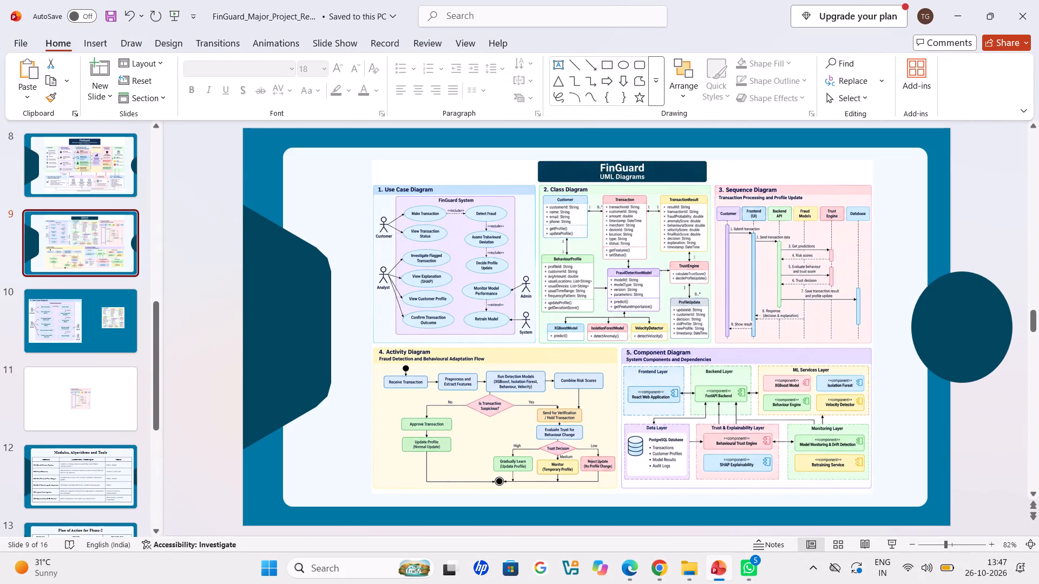
{"action": "key", "text": "Print"}
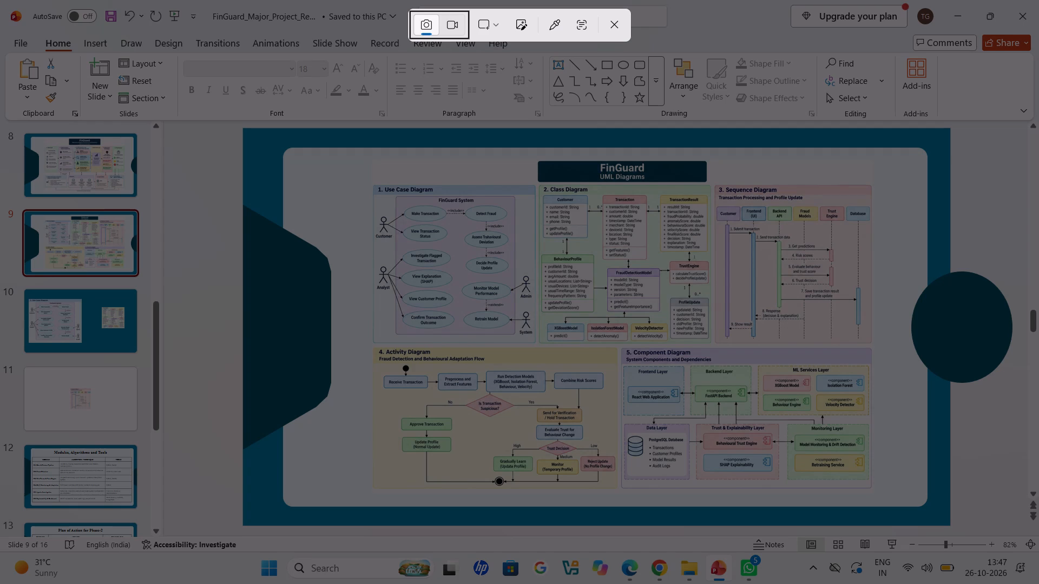
{"action": "left_click_drag", "start_coordinate": [369, 342], "coordinate": [615, 454]}
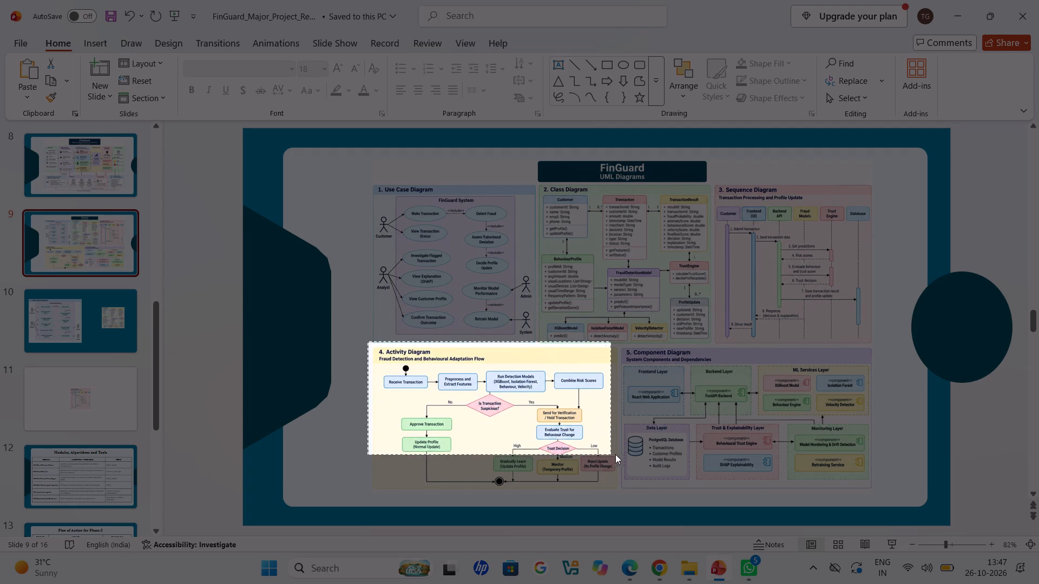
{"action": "left_click_drag", "start_coordinate": [615, 454], "coordinate": [618, 492]}
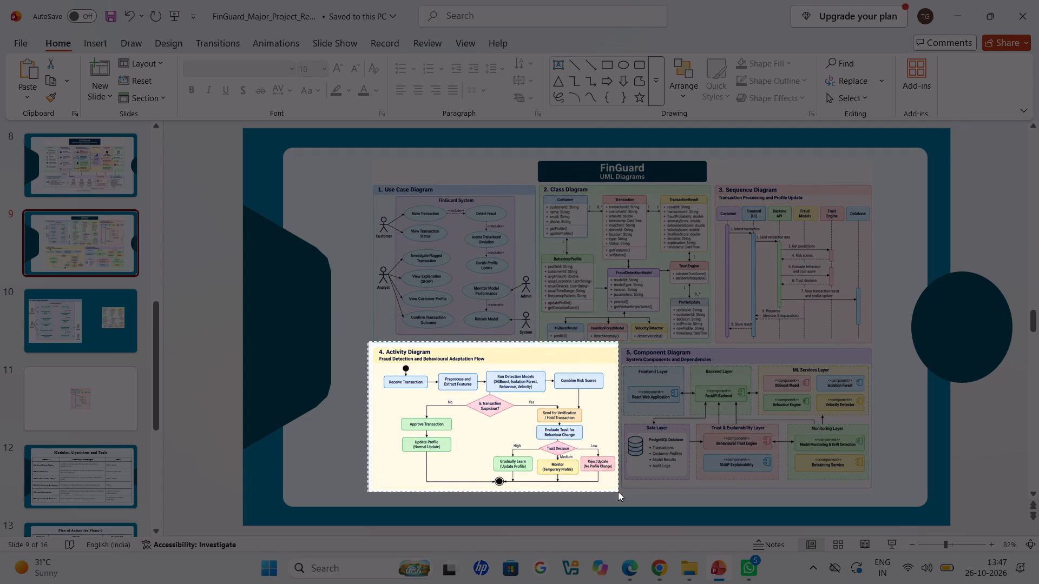
{"action": "left_click_drag", "start_coordinate": [618, 492], "coordinate": [618, 493]}
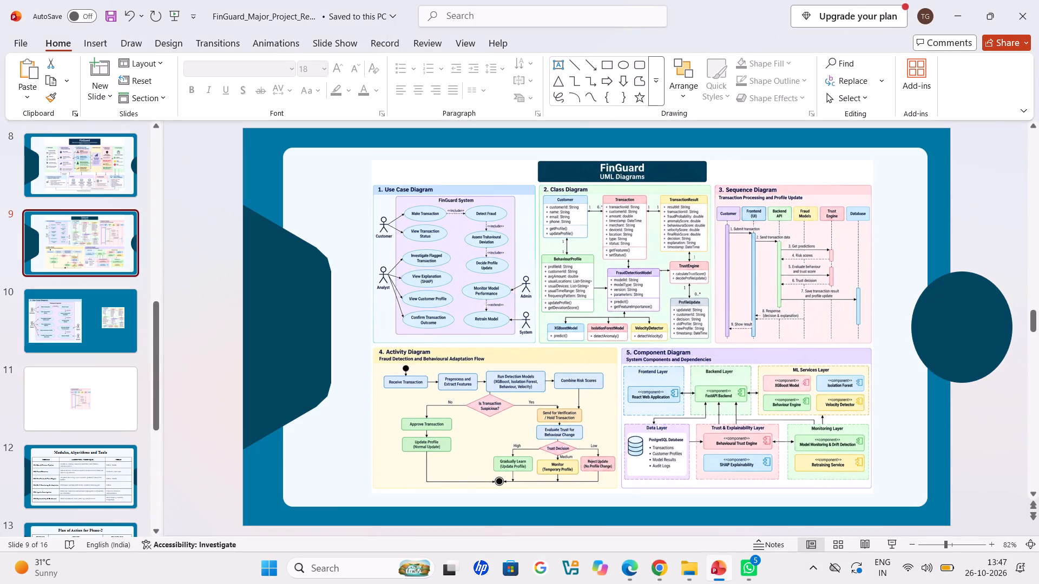
{"action": "left_click", "coordinate": [96, 423]}
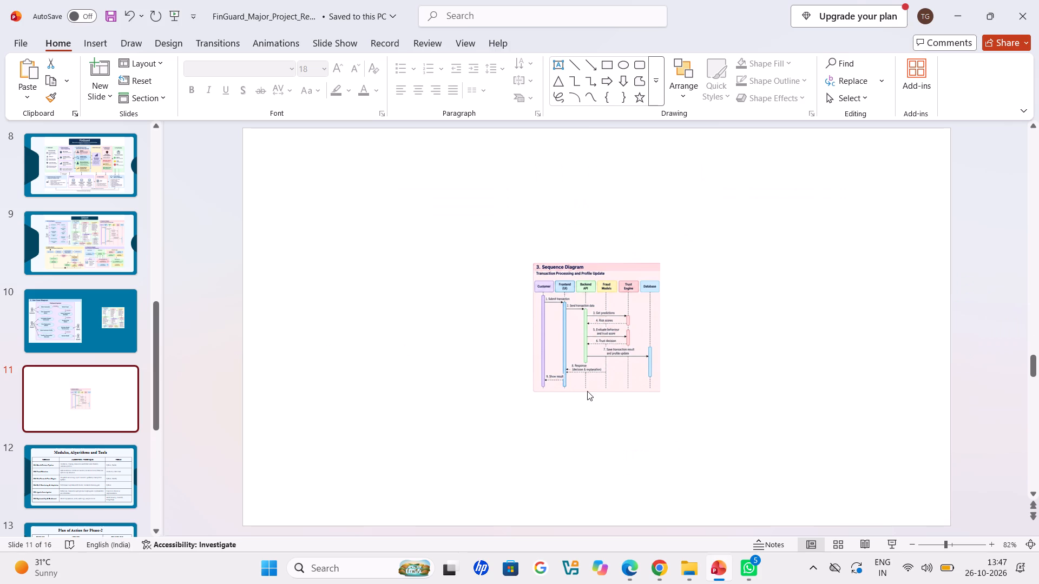
{"action": "key", "text": "ctrl+v"}
Place the Activity Diagram in slide 11's left half and the Sequence Diagram in its right half.
{"action": "left_click_drag", "start_coordinate": [563, 315], "coordinate": [394, 308]}
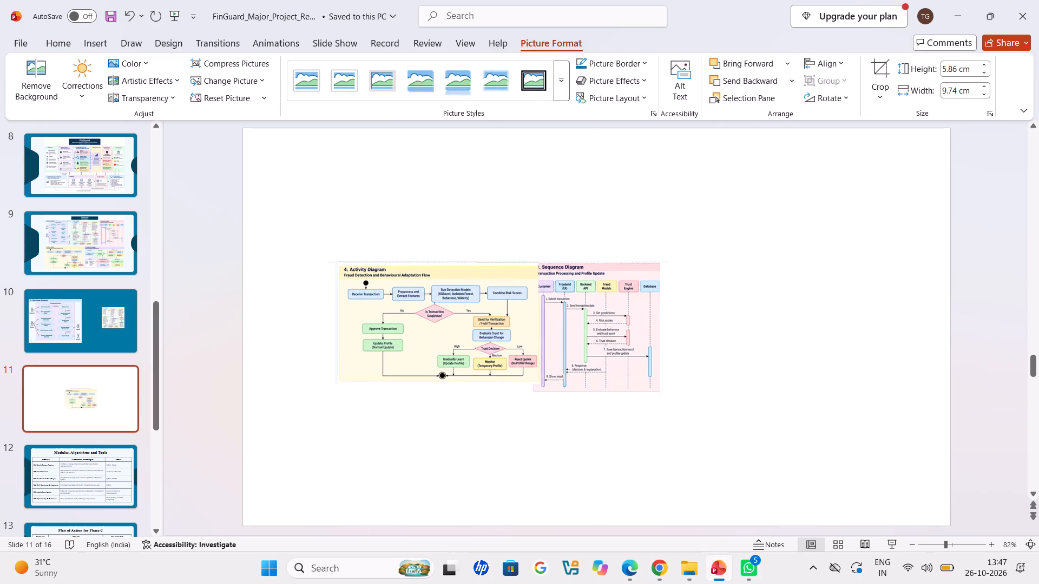
{"action": "left_click_drag", "start_coordinate": [394, 308], "coordinate": [367, 298]}
{"action": "left_click_drag", "start_coordinate": [610, 269], "coordinate": [779, 229]}
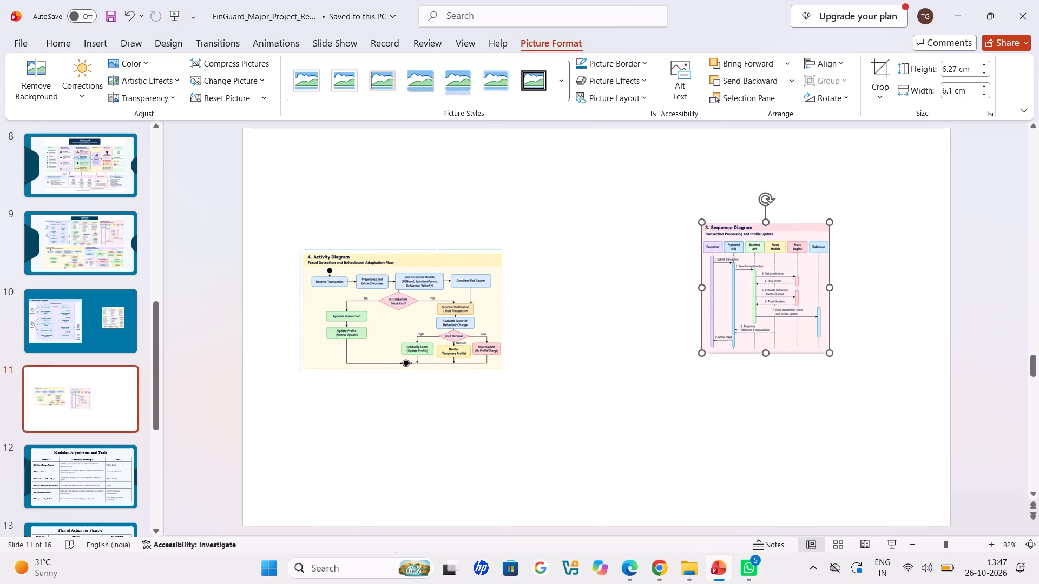
Snip the Component Diagram on slide 9 and replace the combined UML picture there with the captured image.
{"action": "left_click", "coordinate": [43, 248]}
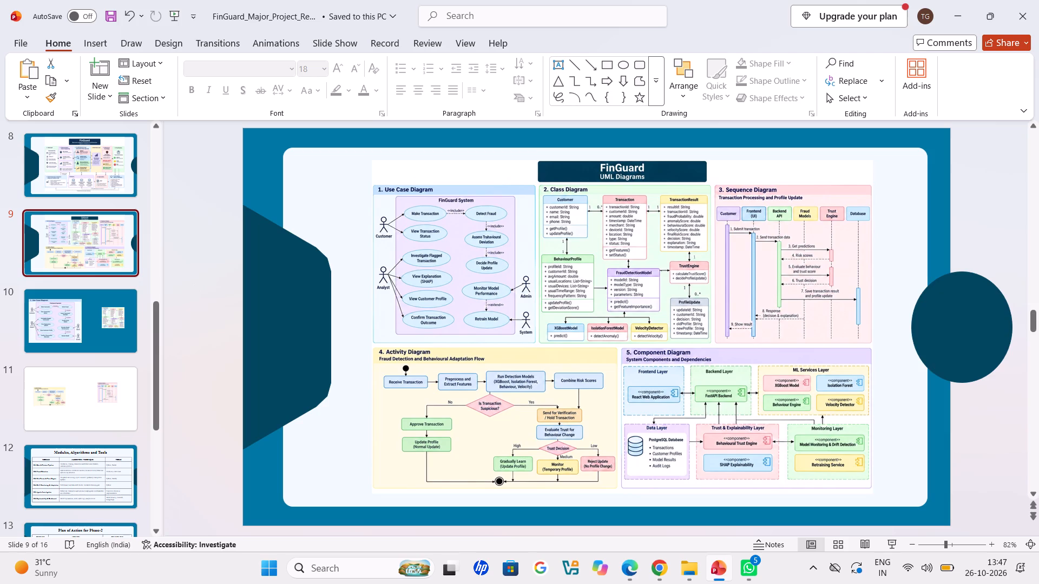
{"action": "key", "text": "Print"}
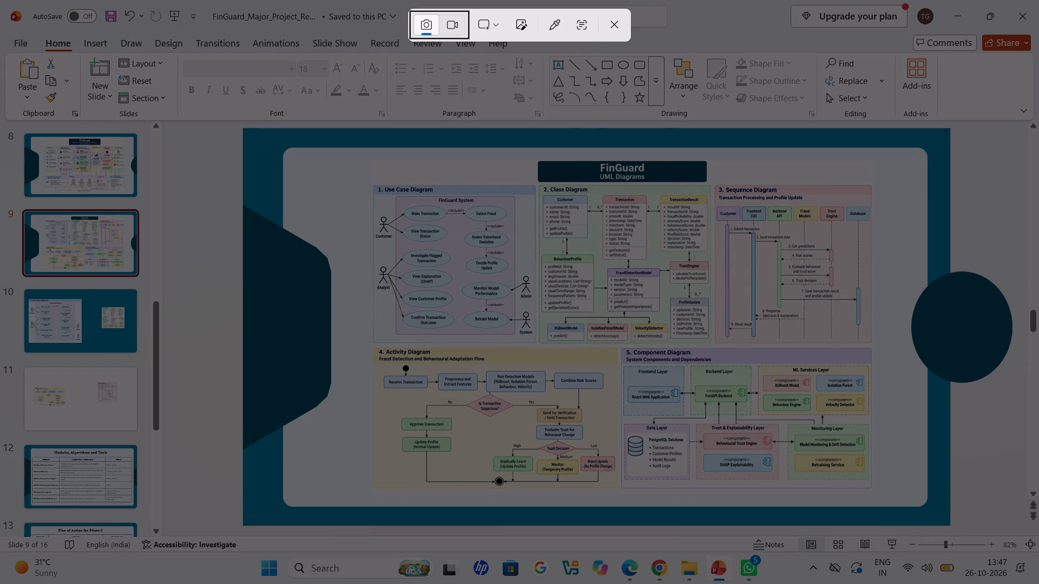
{"action": "left_click_drag", "start_coordinate": [619, 347], "coordinate": [870, 483]}
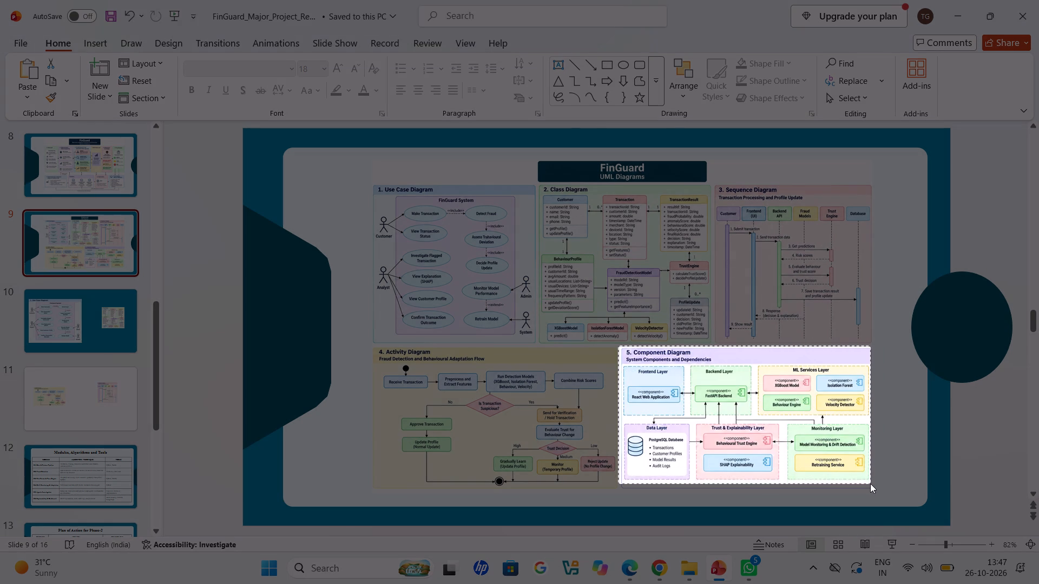
{"action": "left_click_drag", "start_coordinate": [870, 483], "coordinate": [876, 490]}
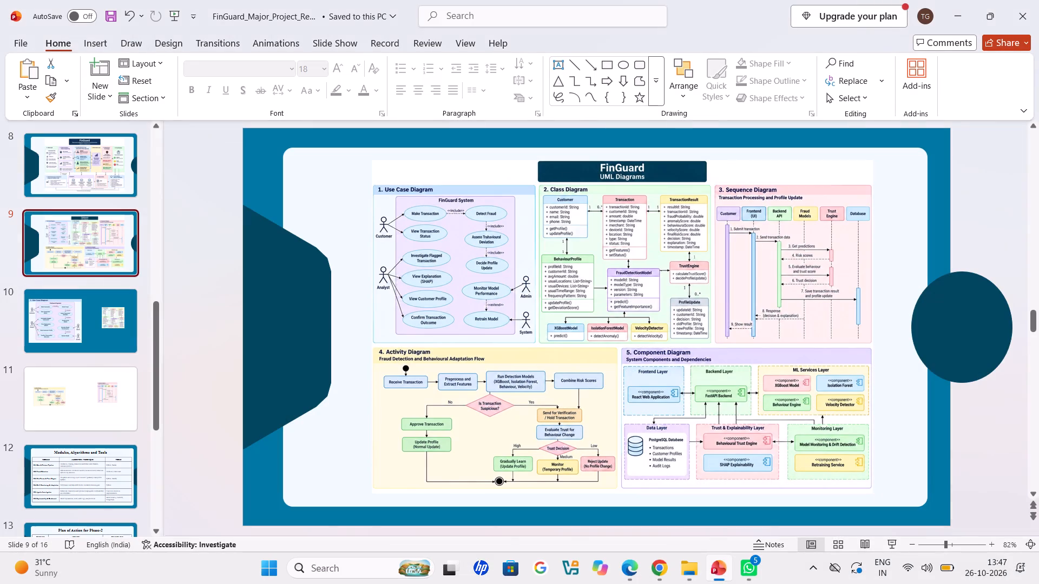
{"action": "left_click", "coordinate": [444, 275]}
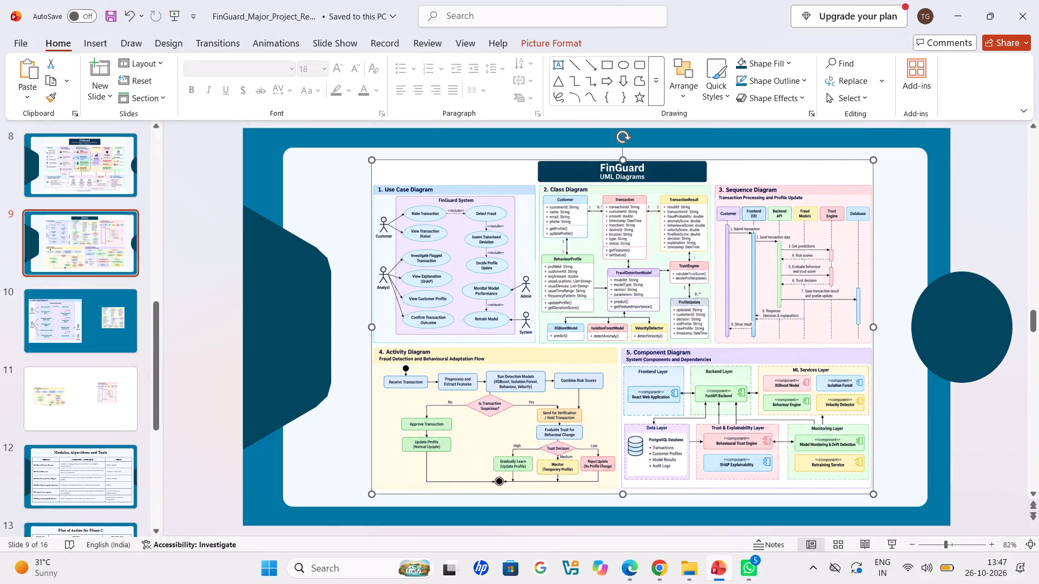
{"action": "key", "text": "Delete"}
{"action": "key", "text": "ctrl+v"}
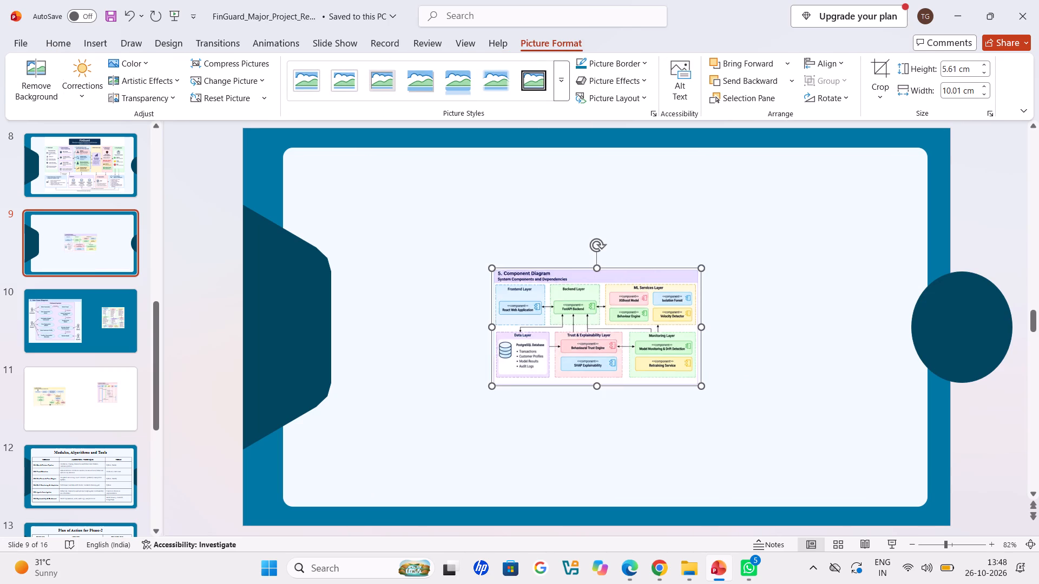
Delete the dark decorative shapes at the left and right edges of slide 9.
{"action": "left_click", "coordinate": [952, 325]}
{"action": "key", "text": "Delete"}
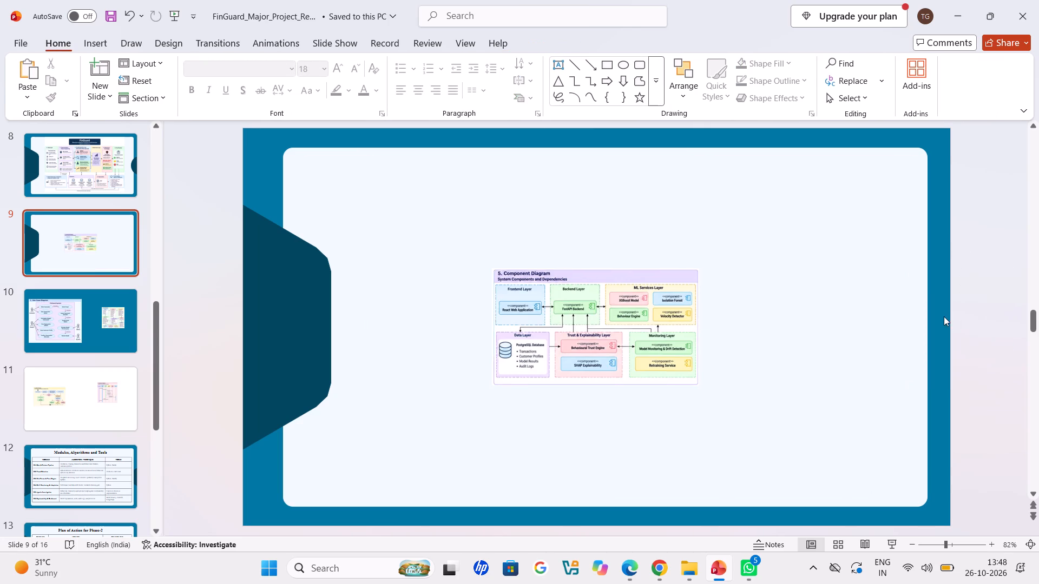
{"action": "left_click", "coordinate": [939, 311]}
{"action": "left_click", "coordinate": [272, 362]}
{"action": "key", "text": "Delete"}
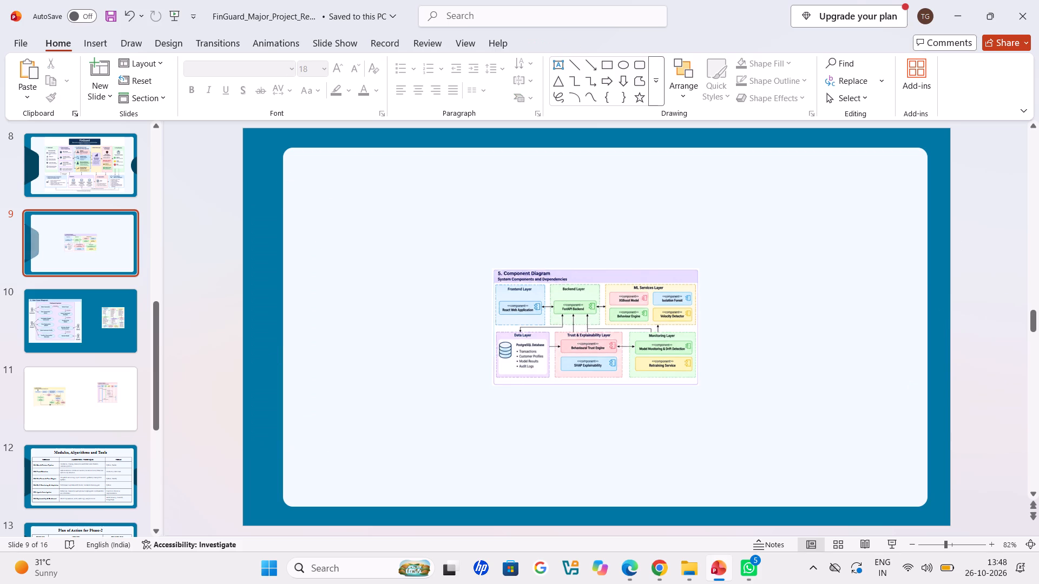
{"action": "left_click", "coordinate": [272, 353]}
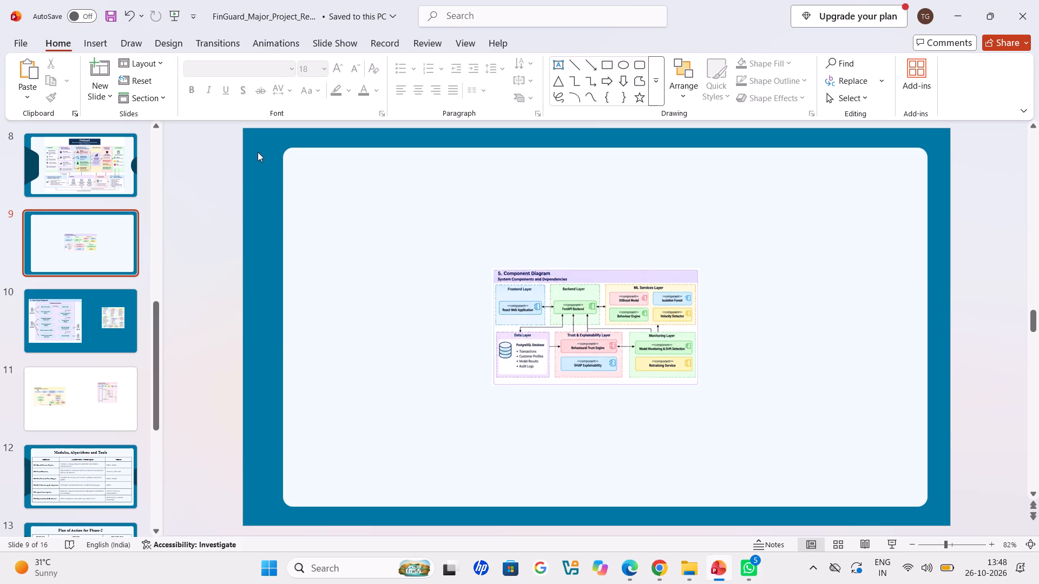
{"action": "double_click", "coordinate": [265, 152]}
{"action": "left_click", "coordinate": [265, 152]}
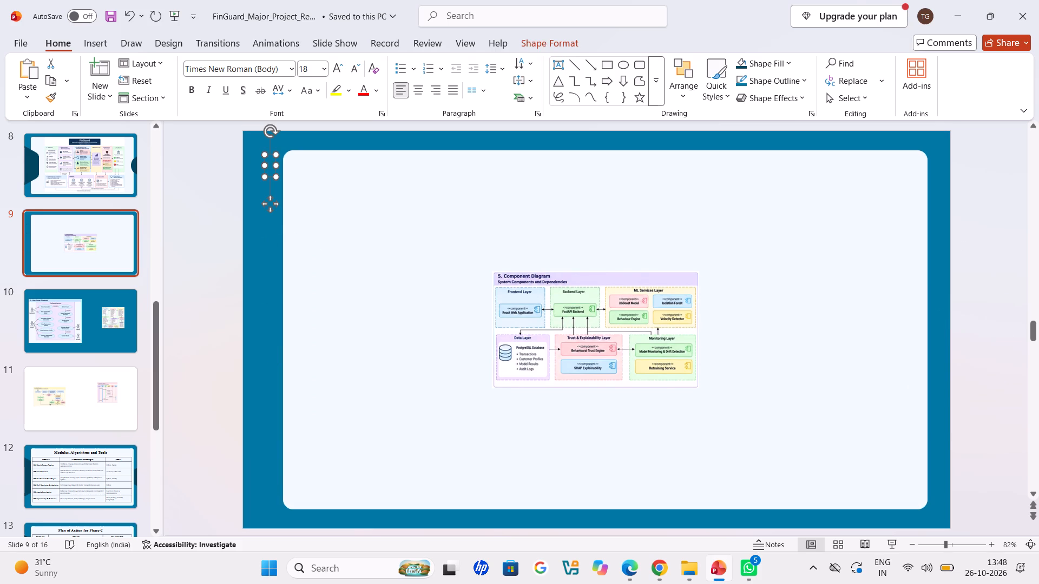
{"action": "left_click", "coordinate": [272, 287]}
Duplicate slide 9 with its Component Diagram and rounded white frame.
{"action": "right_click", "coordinate": [272, 287]}
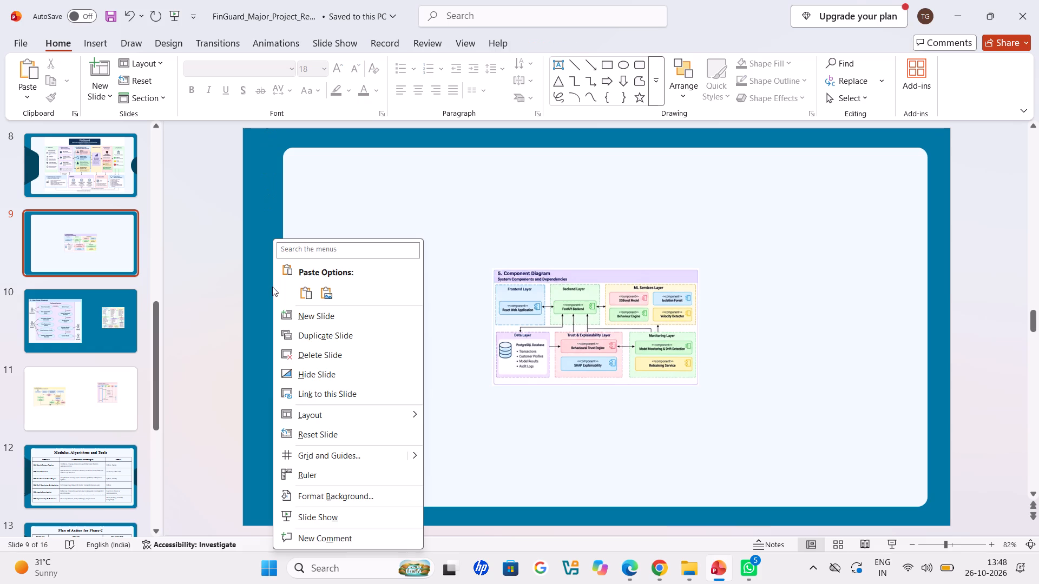
{"action": "left_click", "coordinate": [350, 335]}
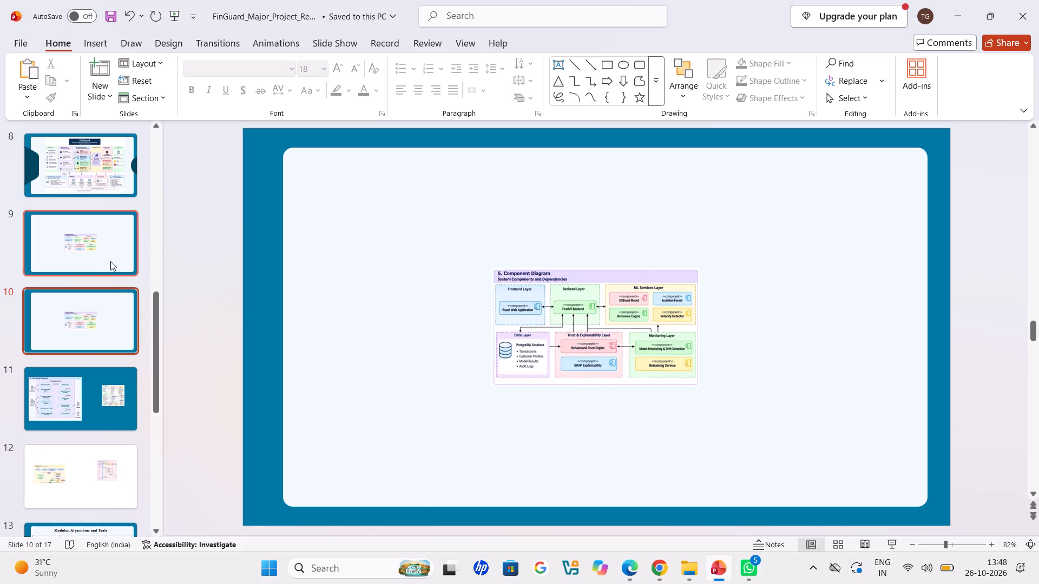
Move the Use Case Diagram on slide 11 slightly up and to the right.
{"action": "left_click", "coordinate": [75, 397]}
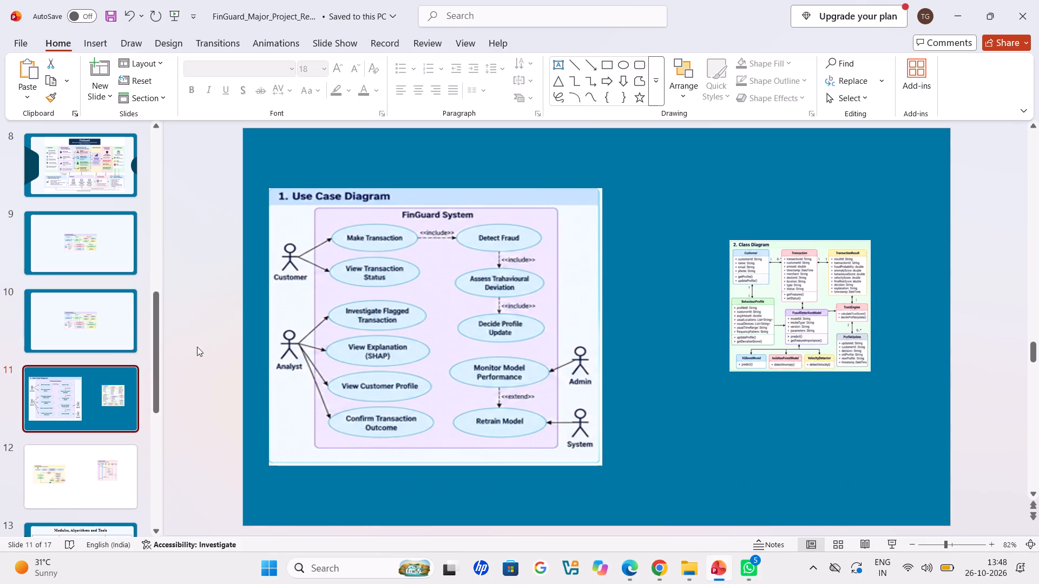
{"action": "left_click", "coordinate": [354, 342]}
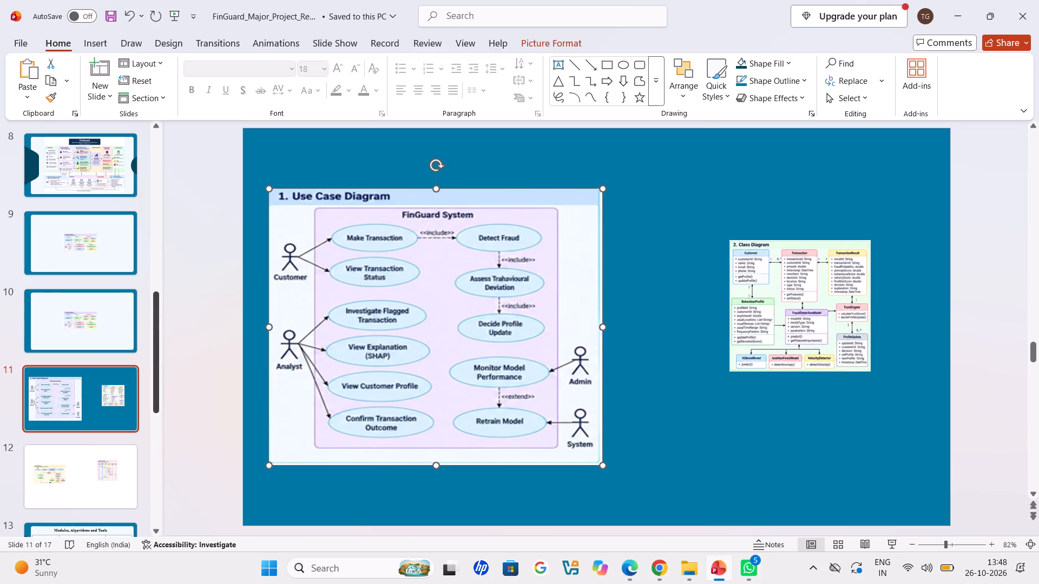
{"action": "left_click_drag", "start_coordinate": [336, 315], "coordinate": [92, 314]}
{"action": "left_click_drag", "start_coordinate": [428, 279], "coordinate": [438, 190]}
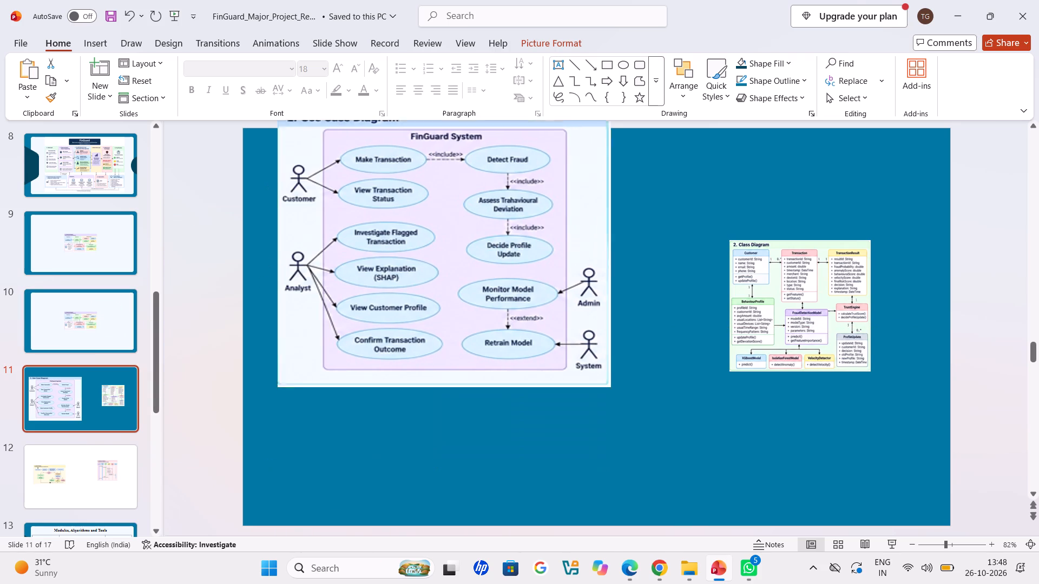
{"action": "left_click_drag", "start_coordinate": [438, 190], "coordinate": [449, 250]}
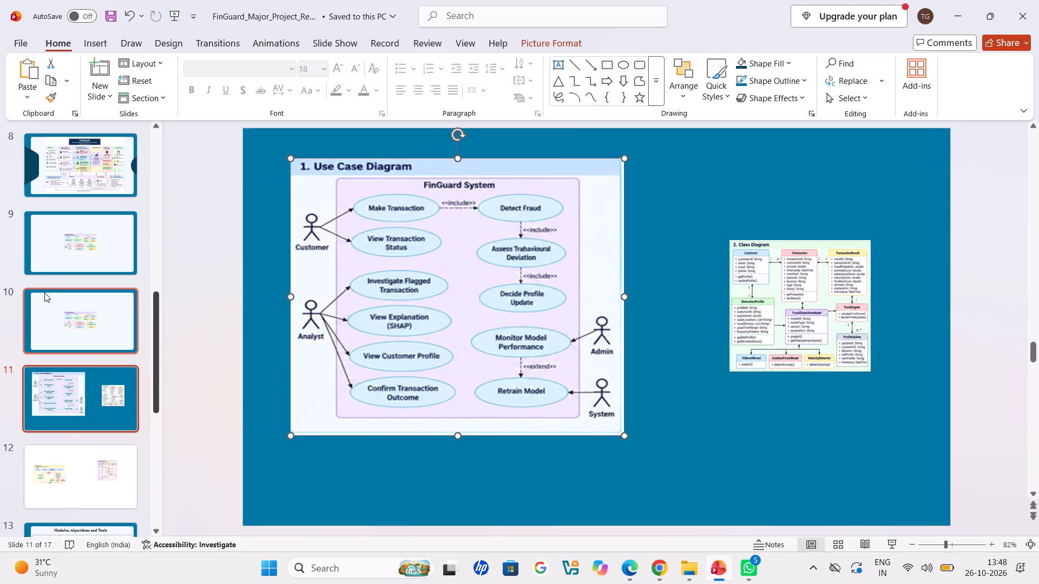
Enlarge the Component Diagram on slide 9 so it fills most of the rounded white frame.
{"action": "left_click", "coordinate": [94, 236]}
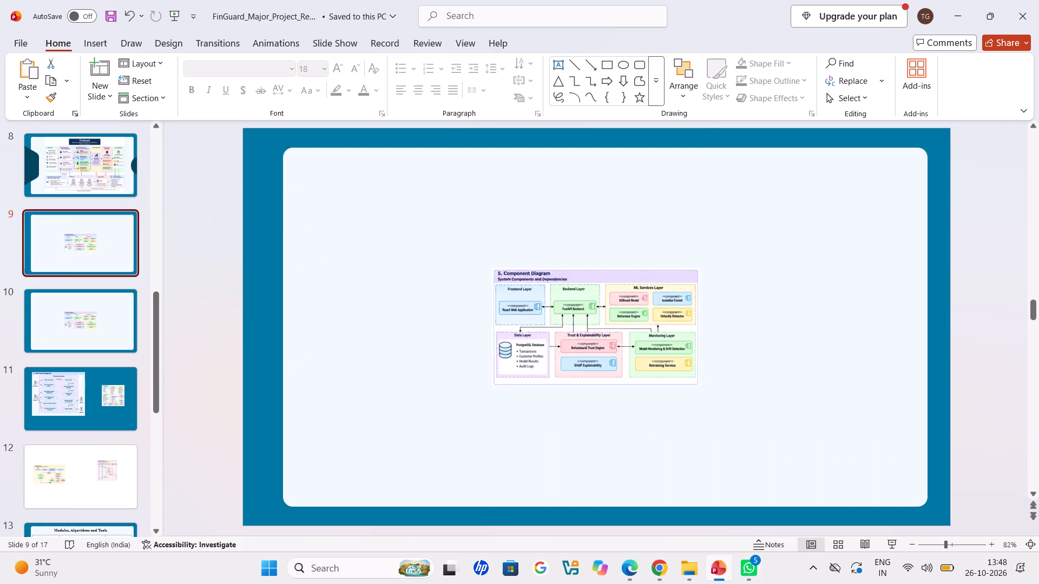
{"action": "left_click", "coordinate": [560, 310]}
{"action": "left_click_drag", "start_coordinate": [491, 269], "coordinate": [480, 264]}
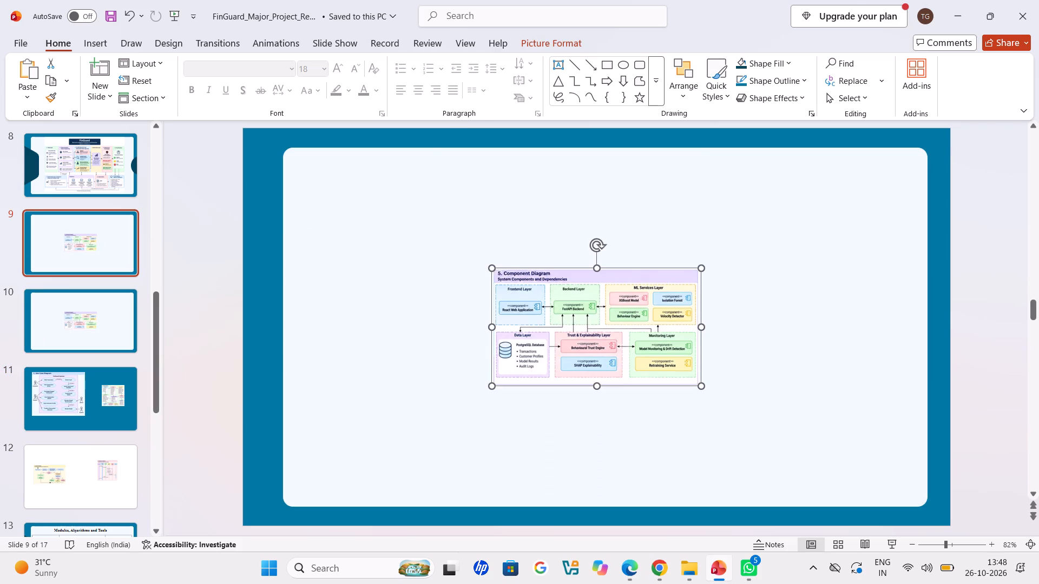
{"action": "left_click_drag", "start_coordinate": [480, 264], "coordinate": [346, 215]}
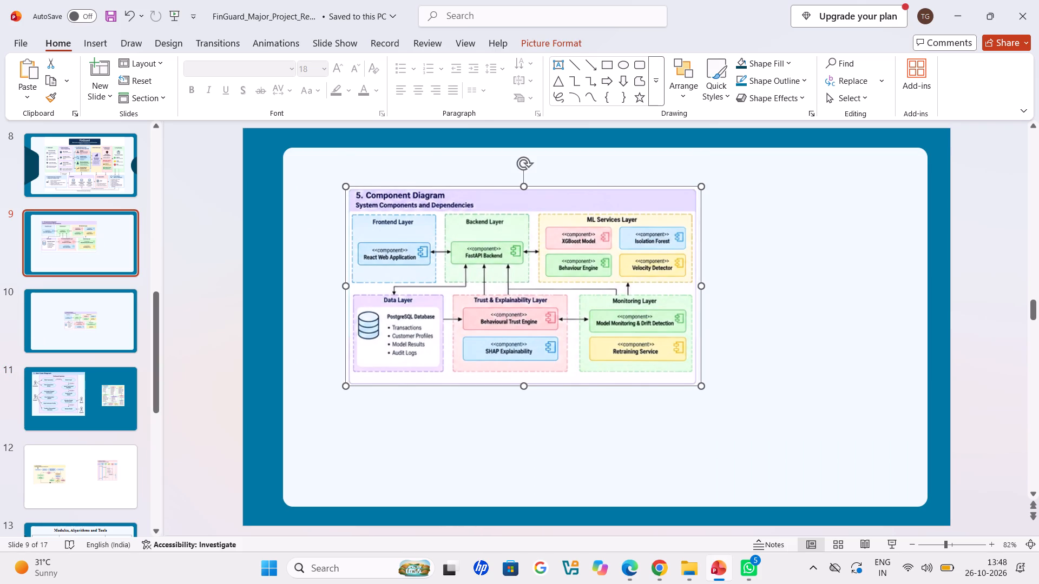
{"action": "left_click_drag", "start_coordinate": [701, 383], "coordinate": [850, 393]}
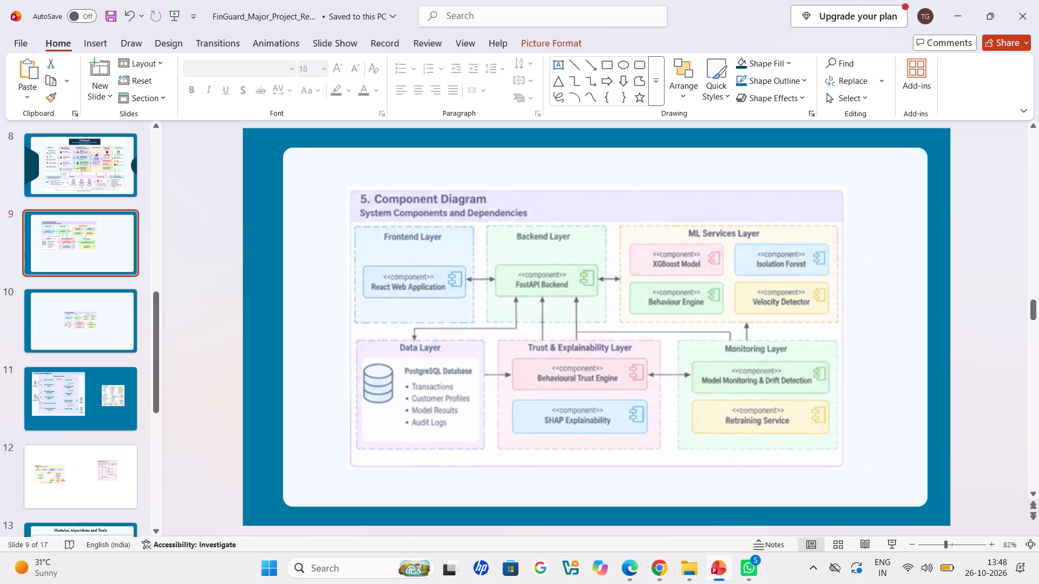
{"action": "left_click_drag", "start_coordinate": [850, 393], "coordinate": [848, 392]}
{"action": "left_click", "coordinate": [213, 297]}
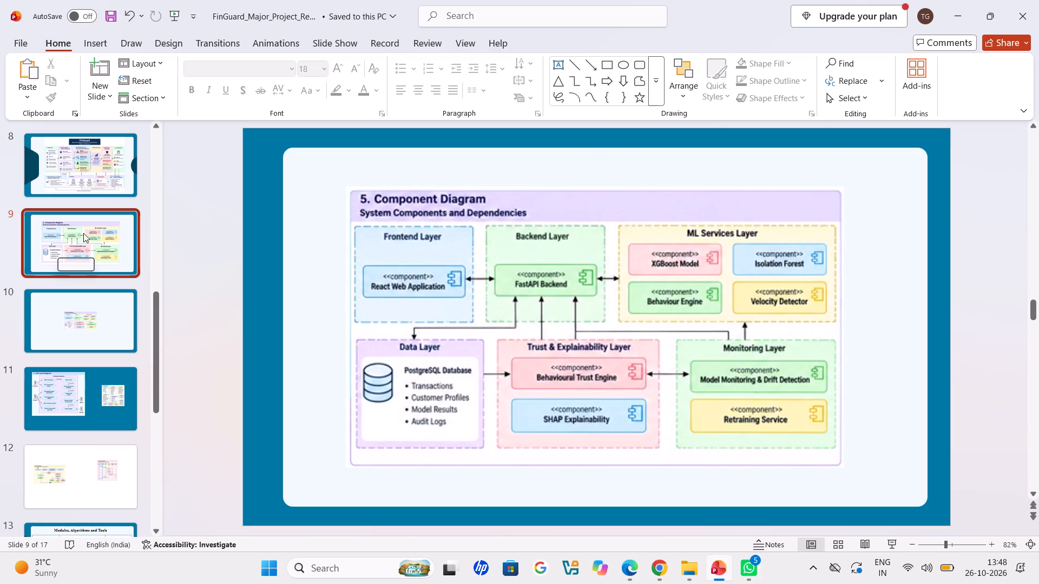
Replace the Component Diagram on slide 10 with a copy of slide 11's Use Case Diagram, placed slightly lower in the white frame.
{"action": "left_click", "coordinate": [104, 165]}
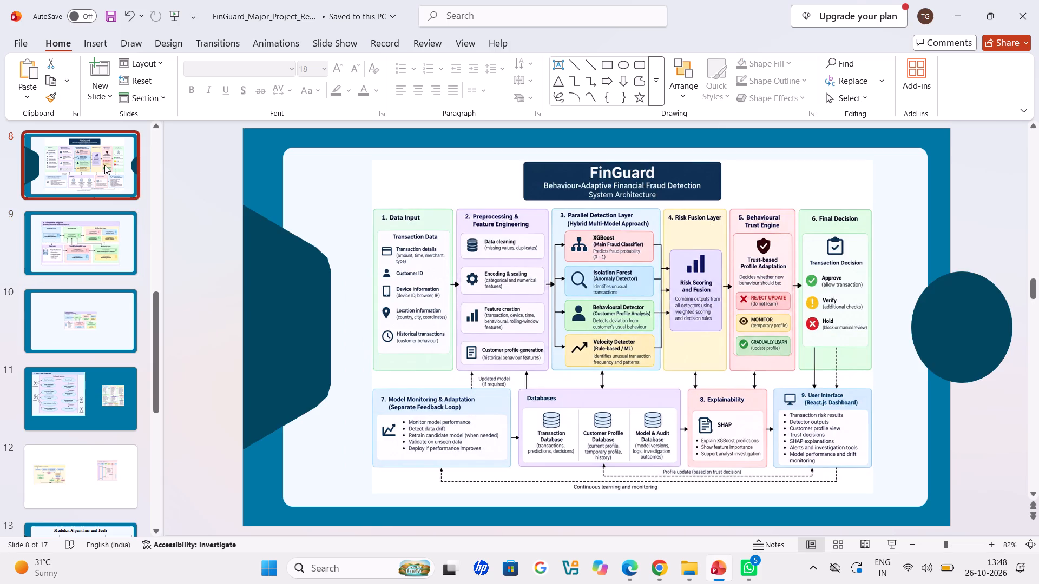
{"action": "left_click", "coordinate": [94, 316]}
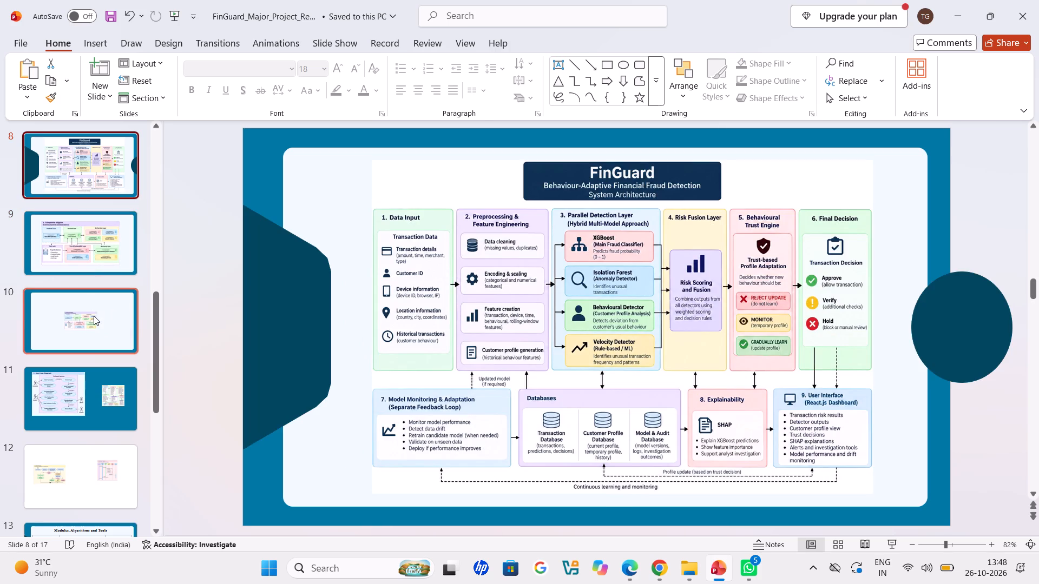
{"action": "left_click", "coordinate": [558, 304]}
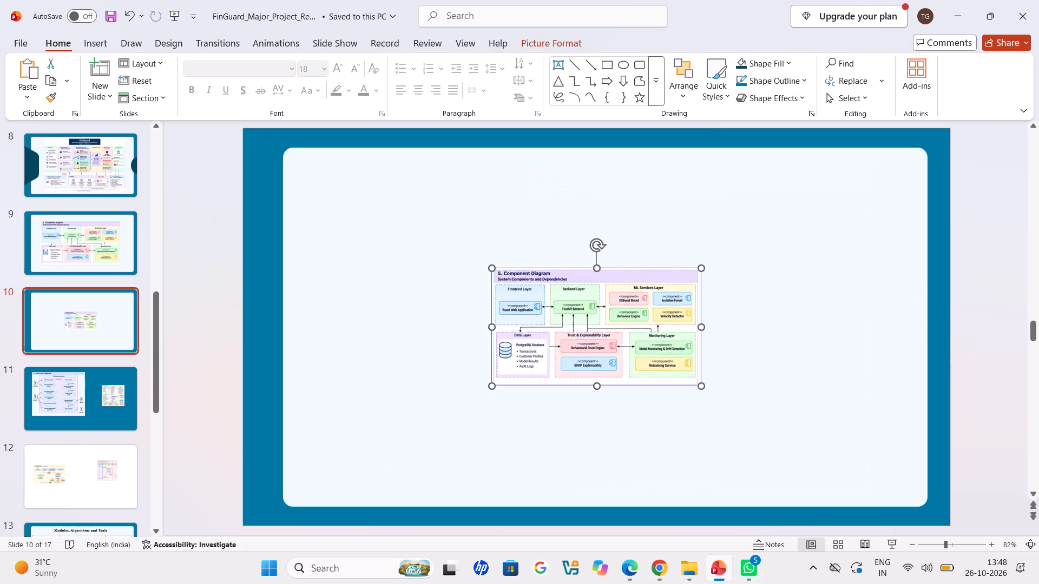
{"action": "left_click", "coordinate": [103, 397]}
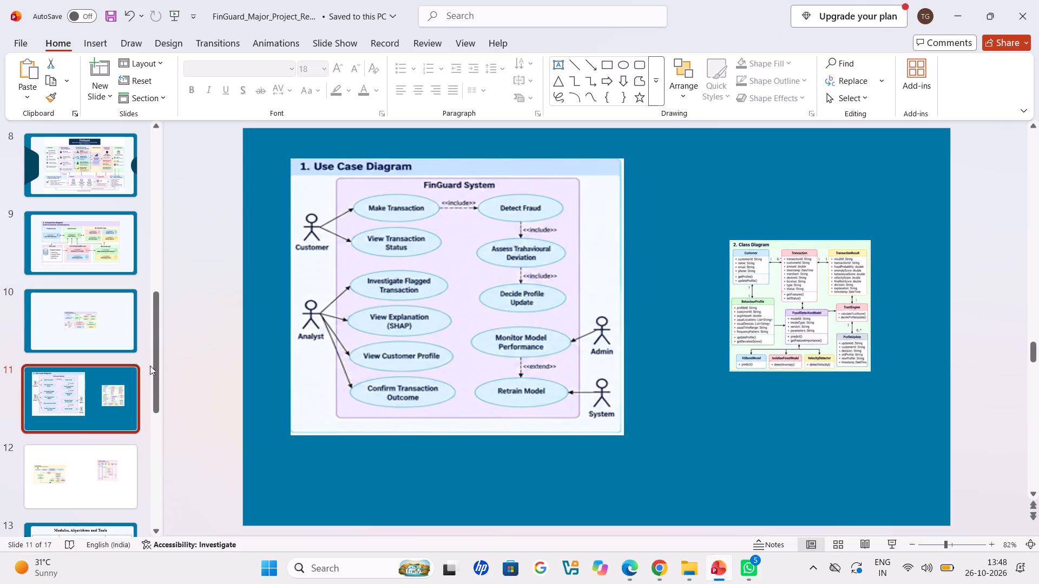
{"action": "right_click", "coordinate": [505, 273]}
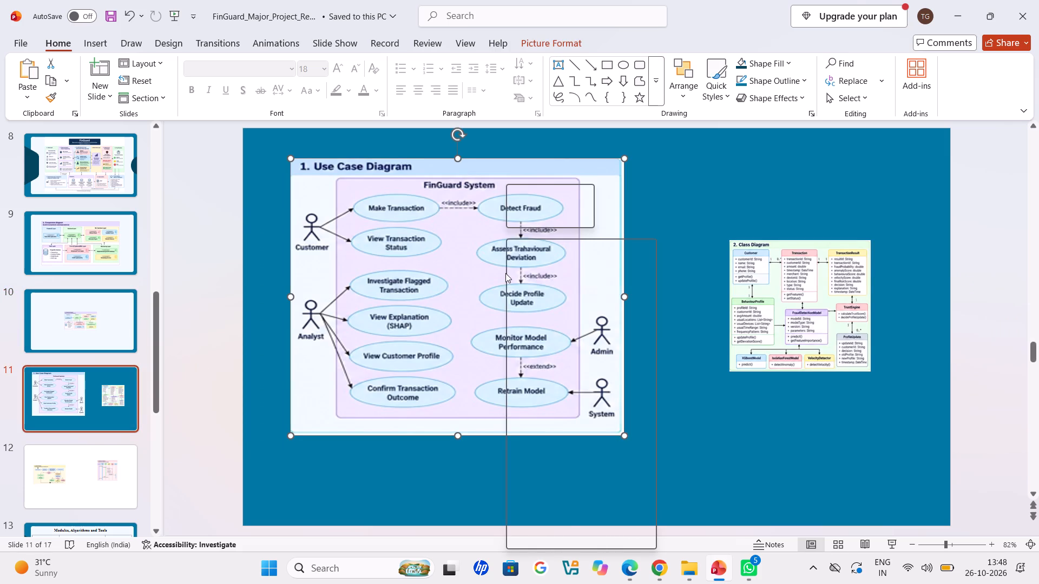
{"action": "left_click", "coordinate": [534, 291]}
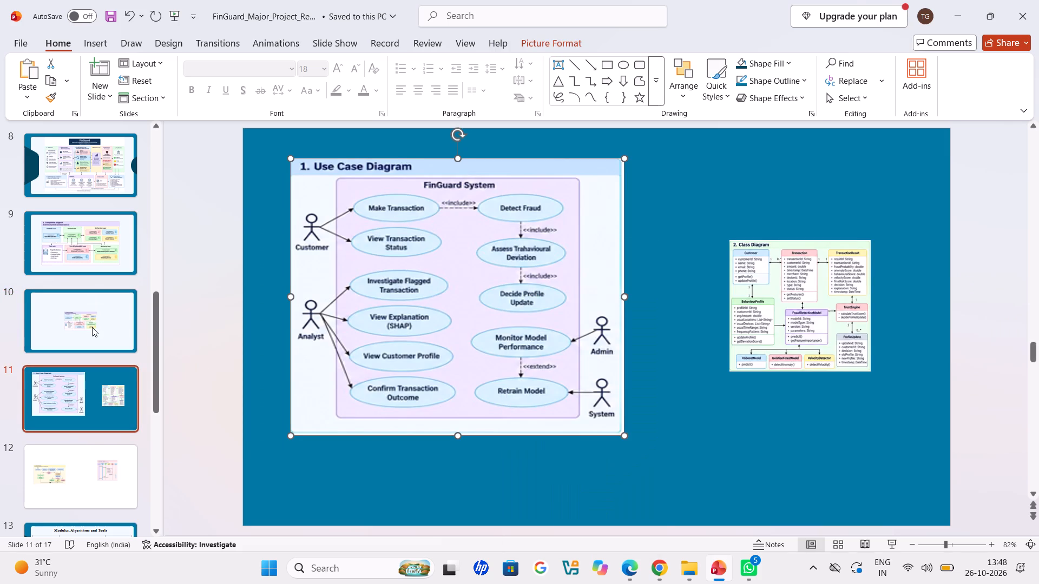
{"action": "left_click", "coordinate": [92, 327]}
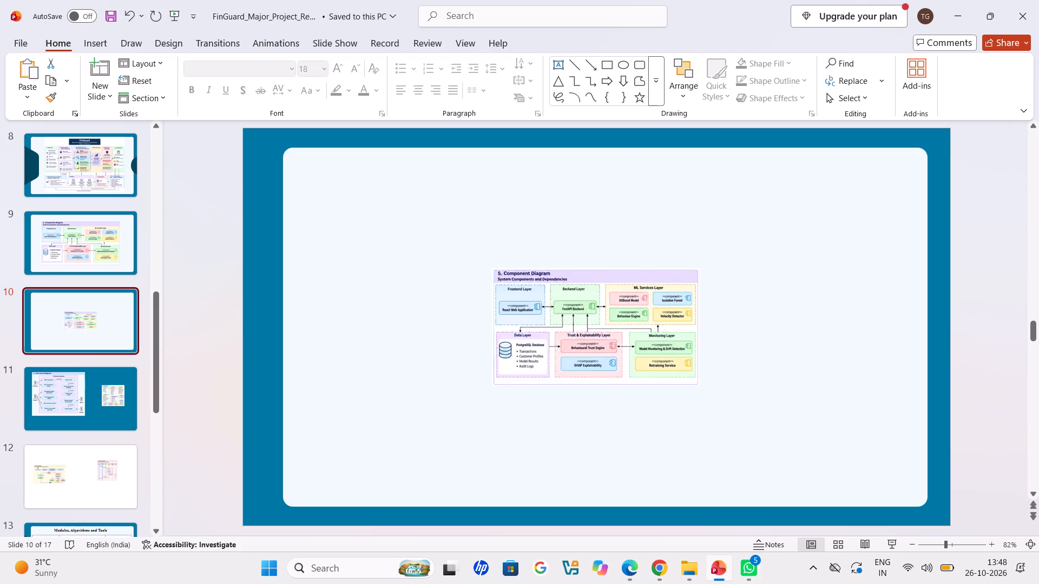
{"action": "left_click", "coordinate": [578, 310]}
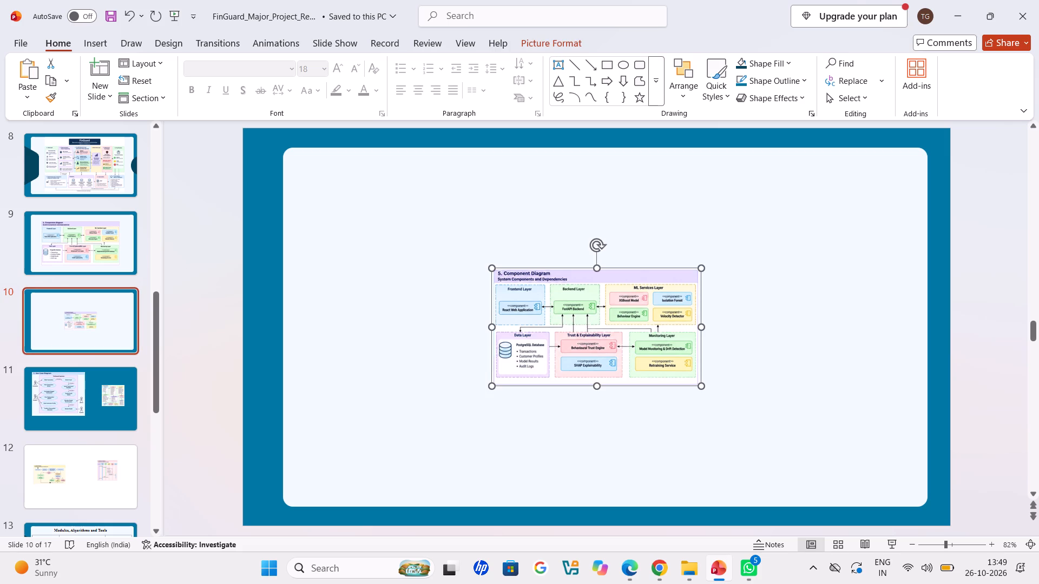
{"action": "key", "text": "Delete"}
{"action": "key", "text": "ctrl+v"}
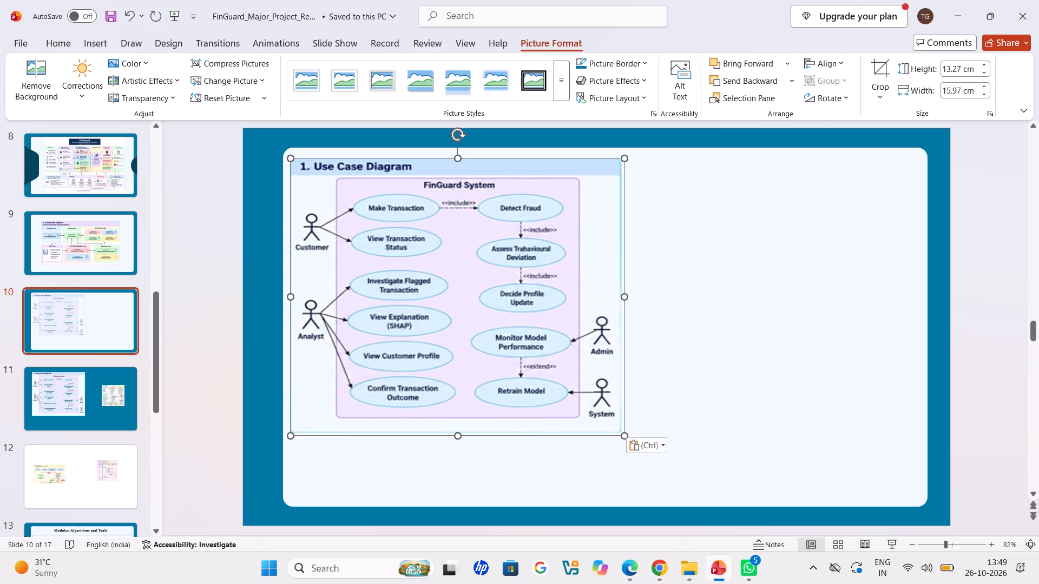
{"action": "left_click_drag", "start_coordinate": [560, 329], "coordinate": [564, 372]}
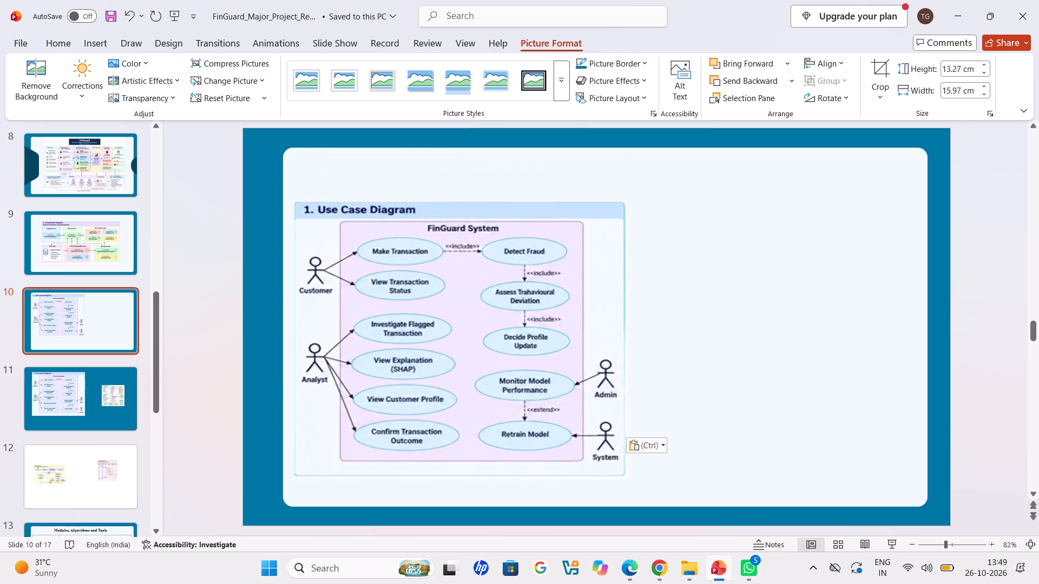
{"action": "left_click_drag", "start_coordinate": [564, 372], "coordinate": [562, 354]}
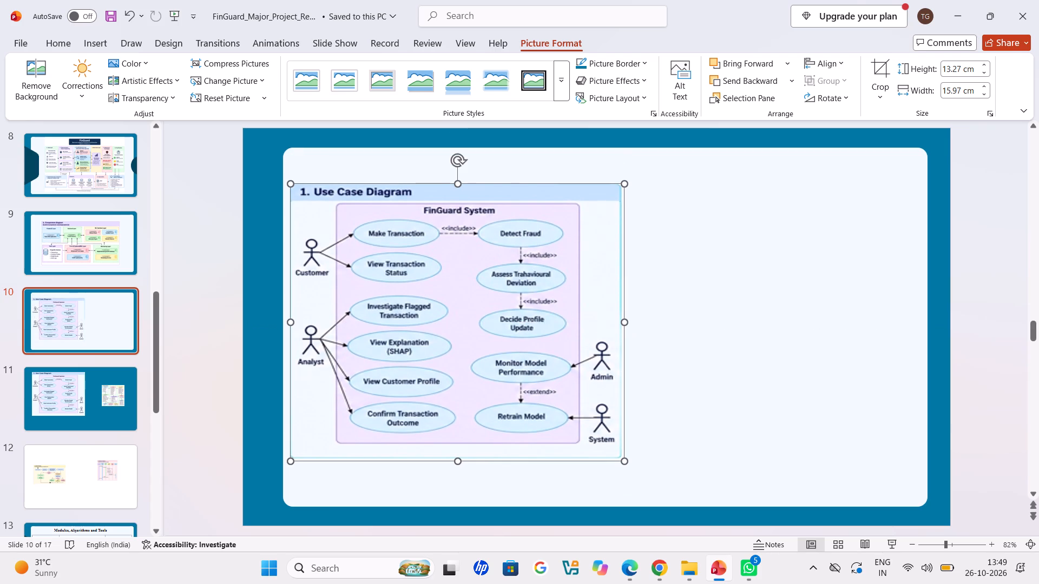
{"action": "left_click", "coordinate": [720, 380]}
Copy the Class Diagram from slide 11 onto slide 10 and enlarge it to about 13.3 cm high by 14.4 cm wide.
{"action": "left_click", "coordinate": [95, 397]}
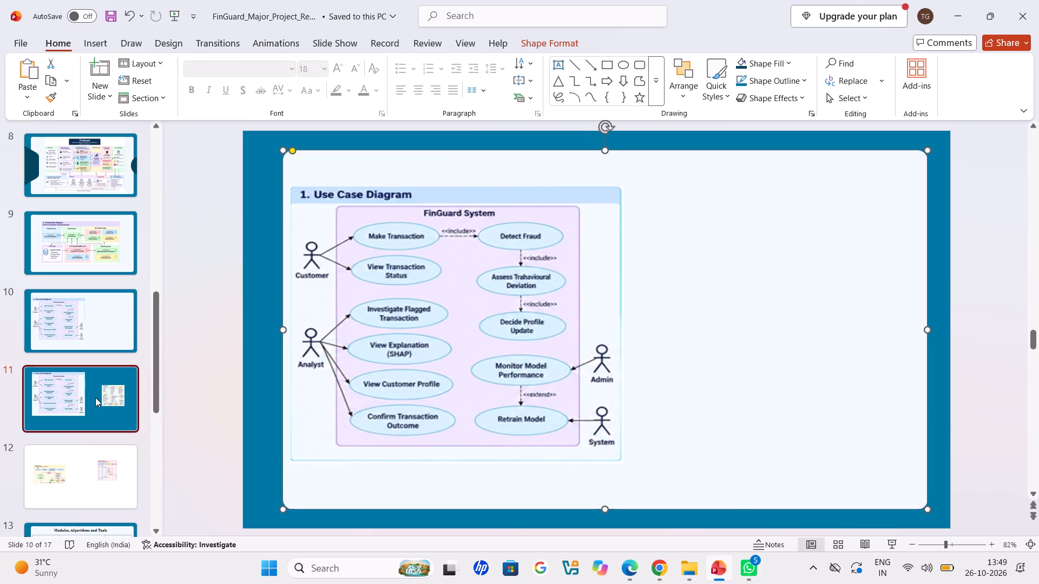
{"action": "left_click", "coordinate": [801, 288]}
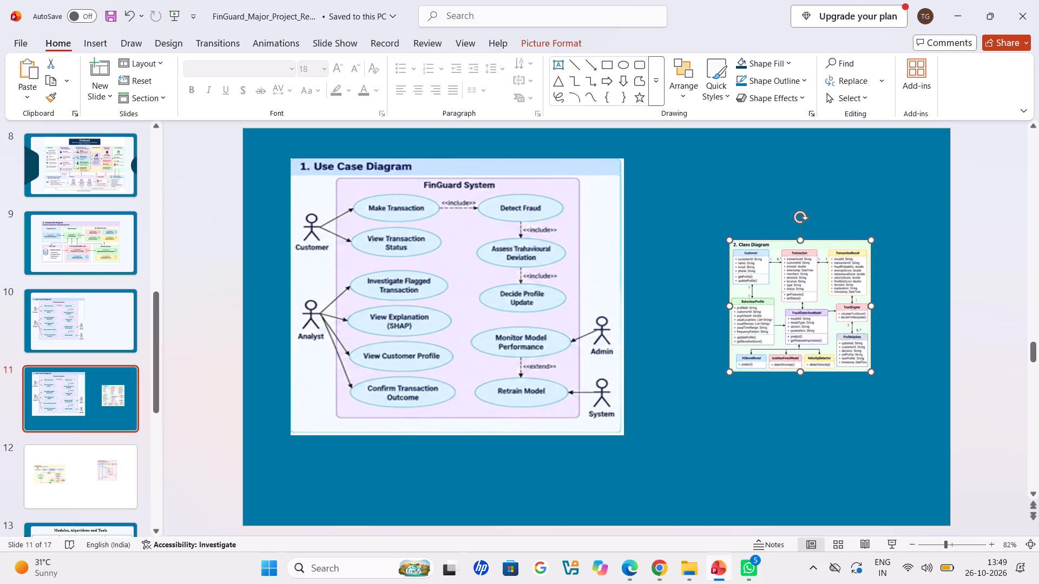
{"action": "key", "text": "ctrl+c"}
{"action": "left_click", "coordinate": [95, 297]}
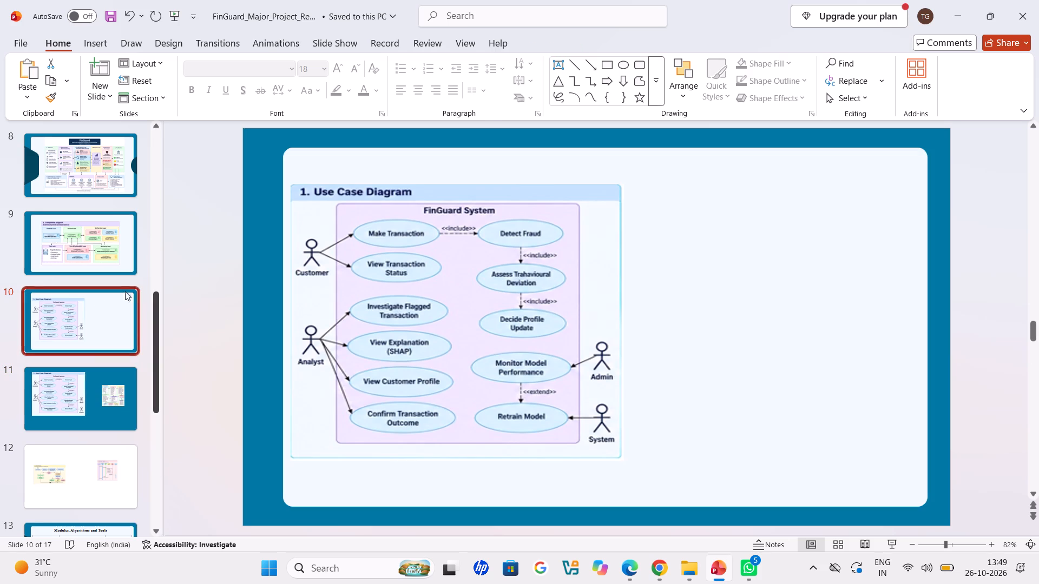
{"action": "key", "text": "ctrl+v"}
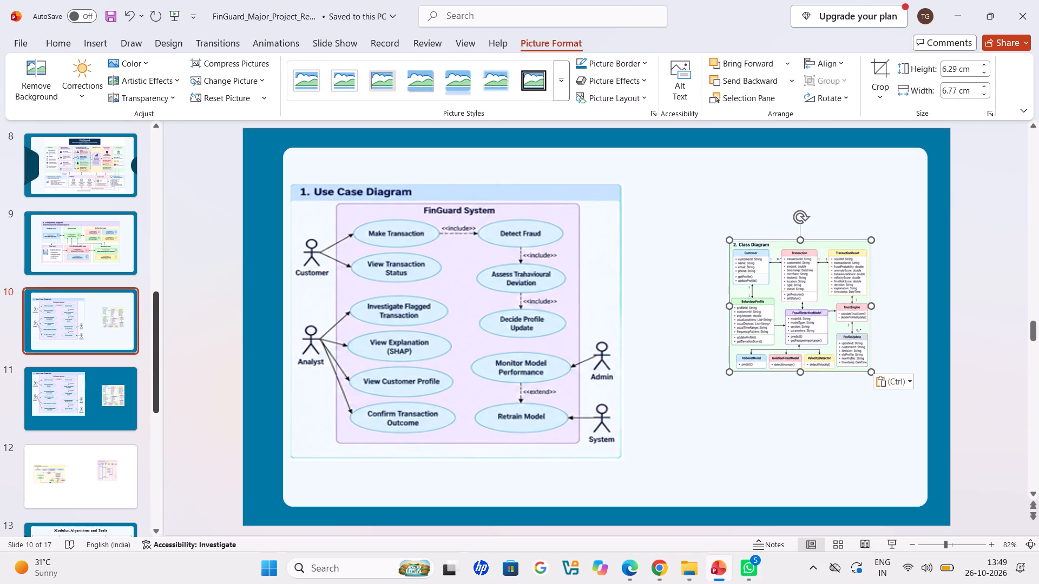
{"action": "left_click_drag", "start_coordinate": [870, 369], "coordinate": [890, 413]}
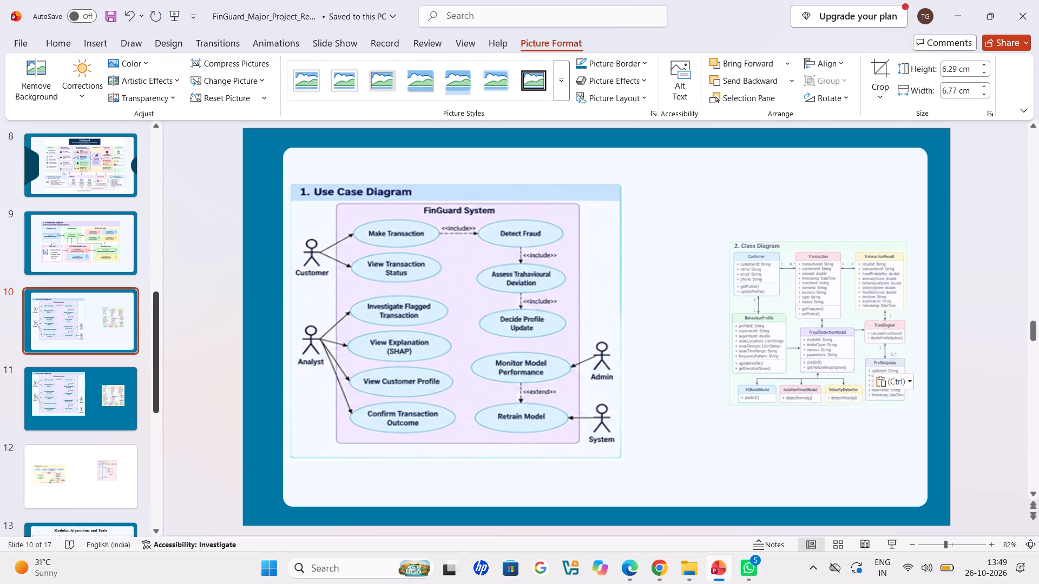
{"action": "left_click_drag", "start_coordinate": [890, 413], "coordinate": [904, 439]}
{"action": "left_click_drag", "start_coordinate": [729, 239], "coordinate": [642, 194]}
Shrink the Use Case Diagram on slide 10 and shift the Class Diagram so both fit side by side inside the white frame.
{"action": "left_click", "coordinate": [591, 205]}
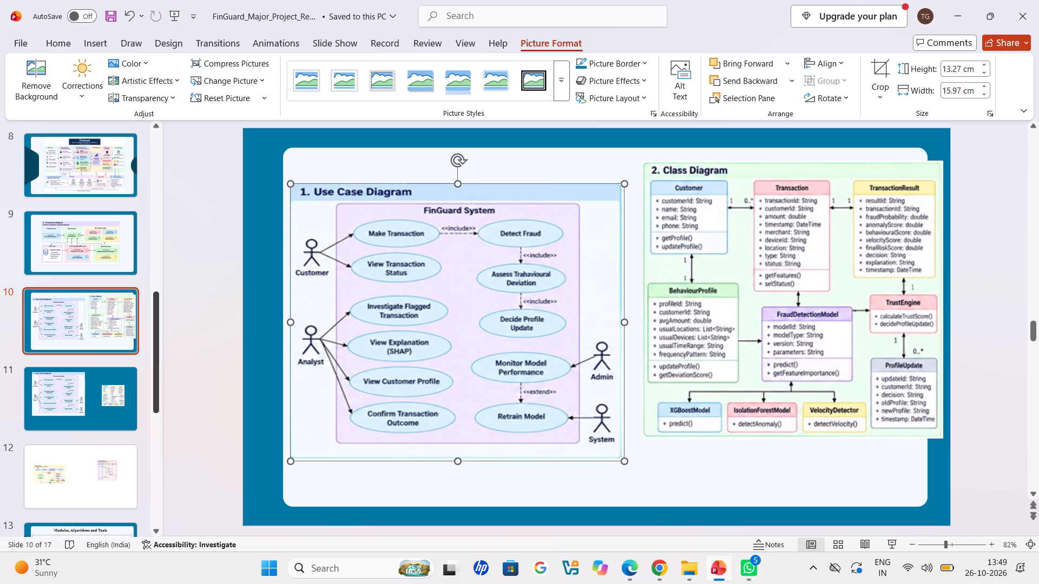
{"action": "left_click_drag", "start_coordinate": [624, 461], "coordinate": [586, 424]}
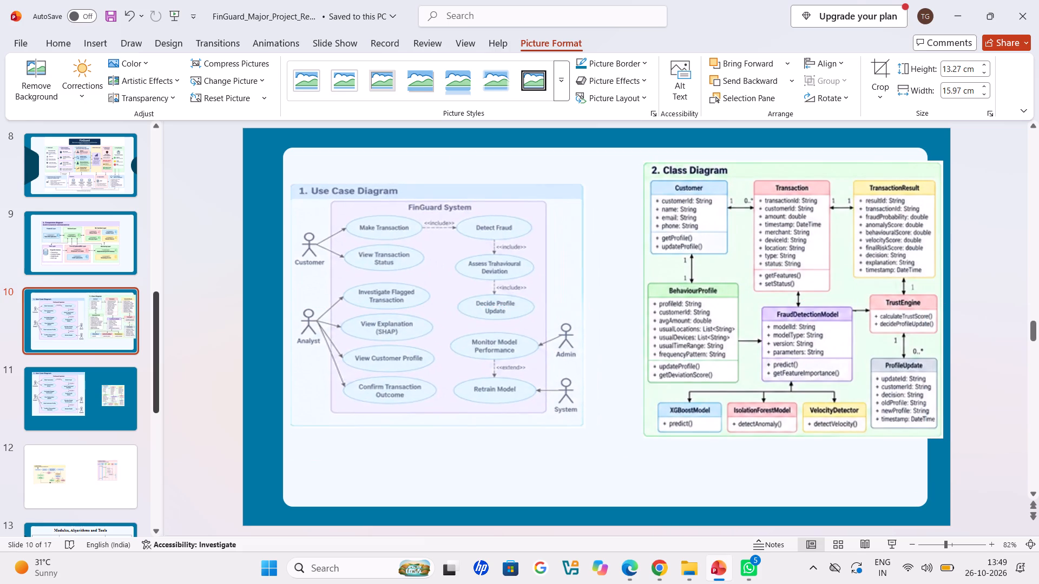
{"action": "left_click_drag", "start_coordinate": [586, 424], "coordinate": [583, 423]}
{"action": "left_click_drag", "start_coordinate": [771, 324], "coordinate": [734, 333]}
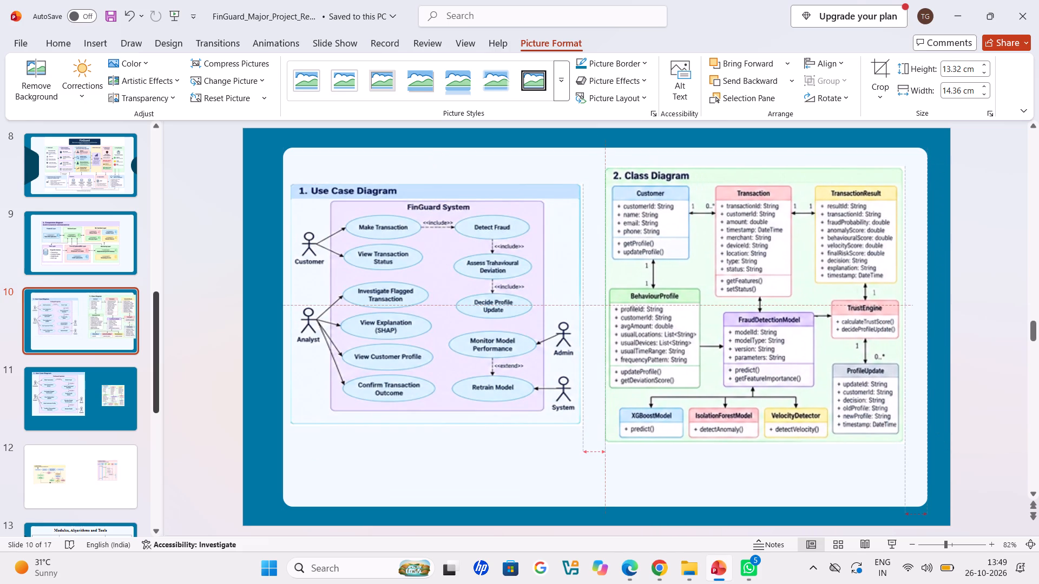
{"action": "left_click_drag", "start_coordinate": [734, 333], "coordinate": [734, 343]}
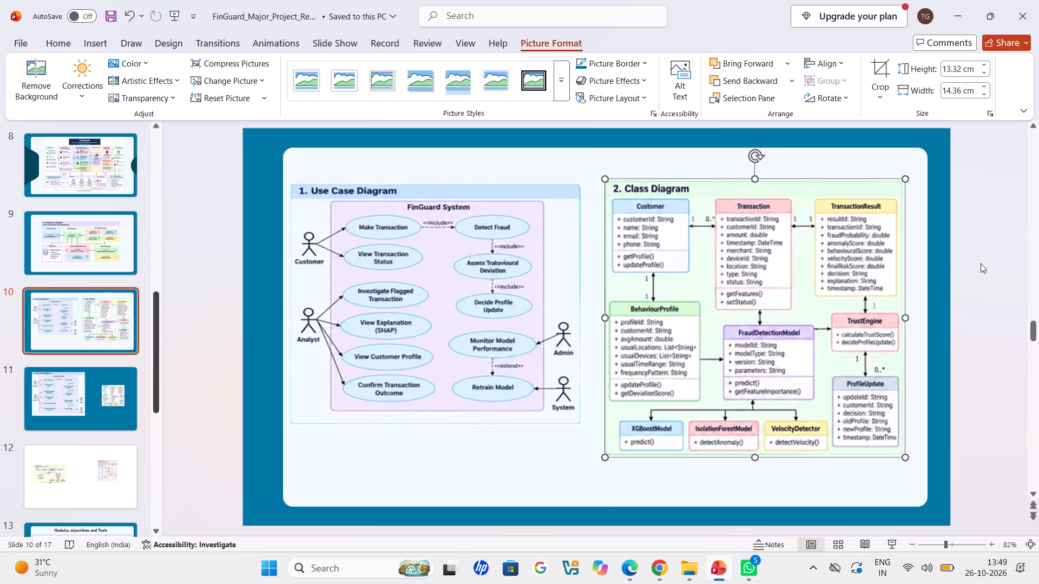
{"action": "left_click", "coordinate": [984, 262]}
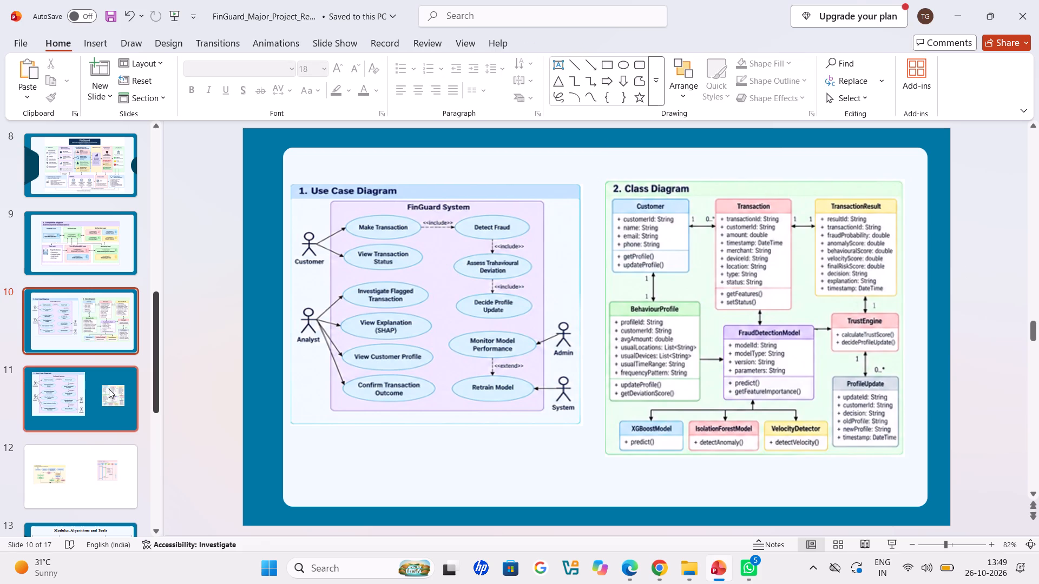
Delete slide 11, the plain blue slide with the original Use Case and Class Diagrams.
{"action": "left_click", "coordinate": [59, 389]}
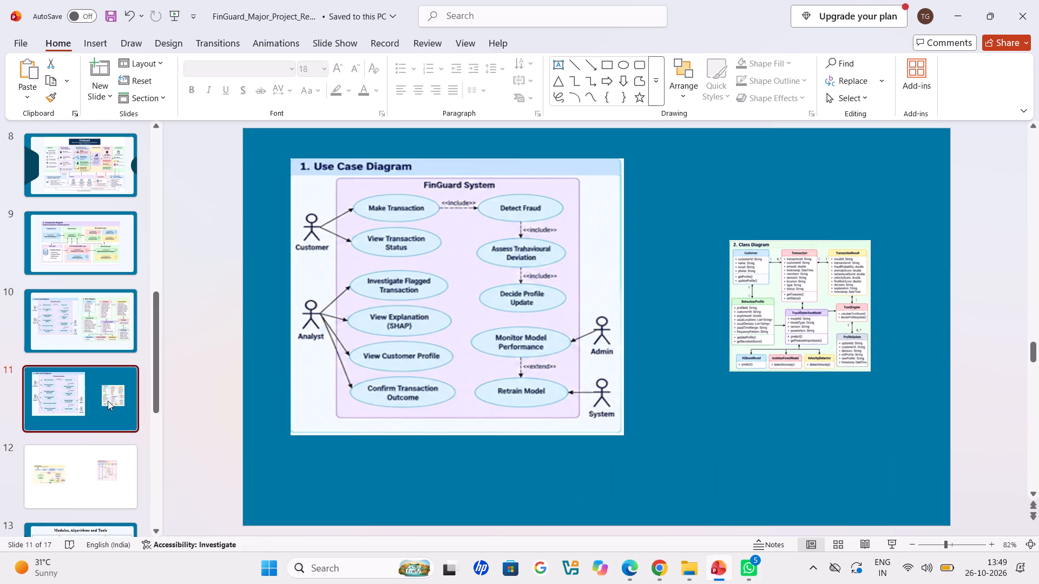
{"action": "key", "text": "Delete"}
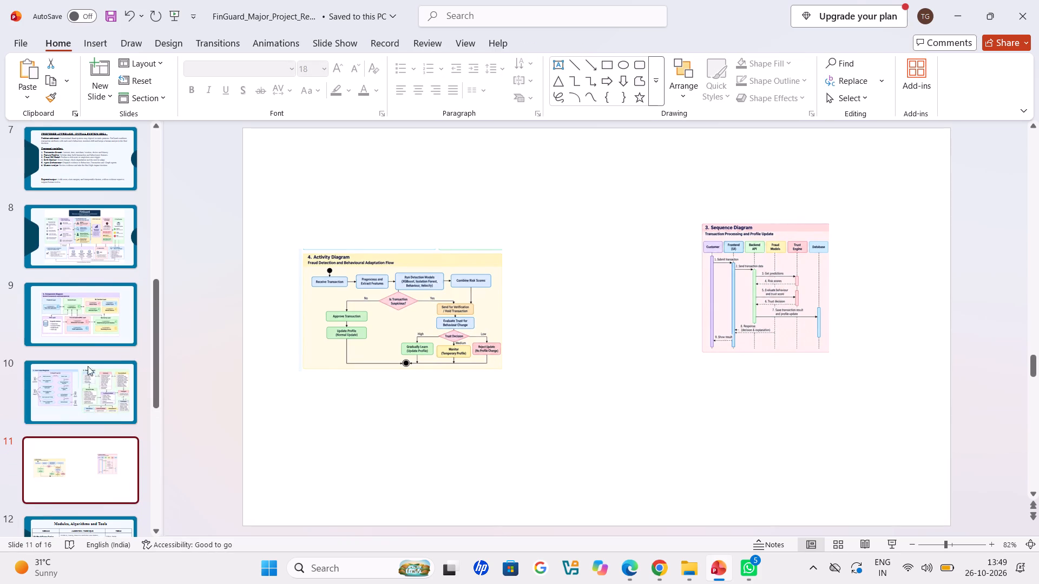
Duplicate slide 10 with its framed Use Case and Class Diagrams and select the copy.
{"action": "left_click", "coordinate": [100, 313]}
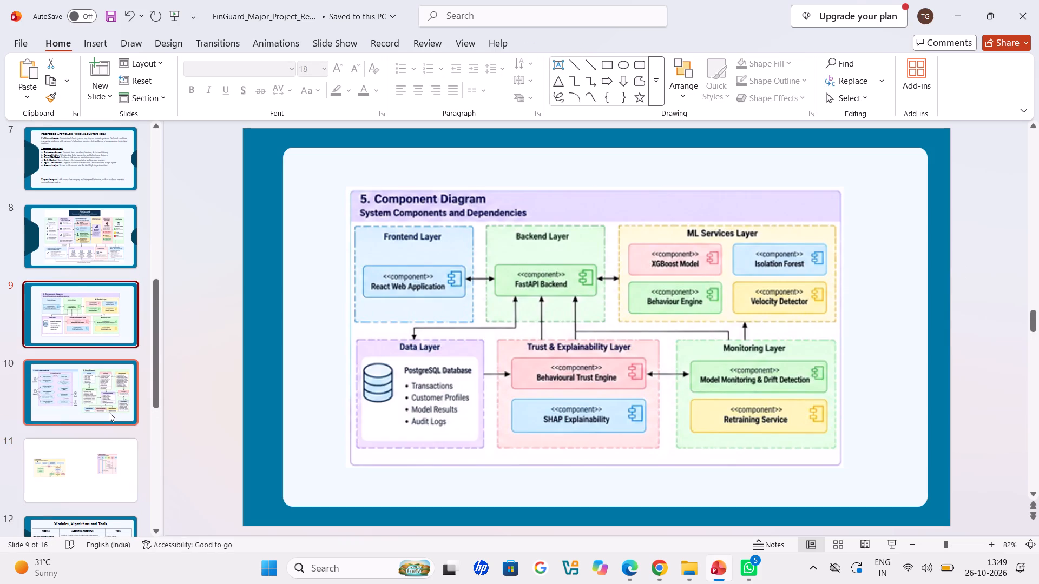
{"action": "left_click", "coordinate": [109, 412]}
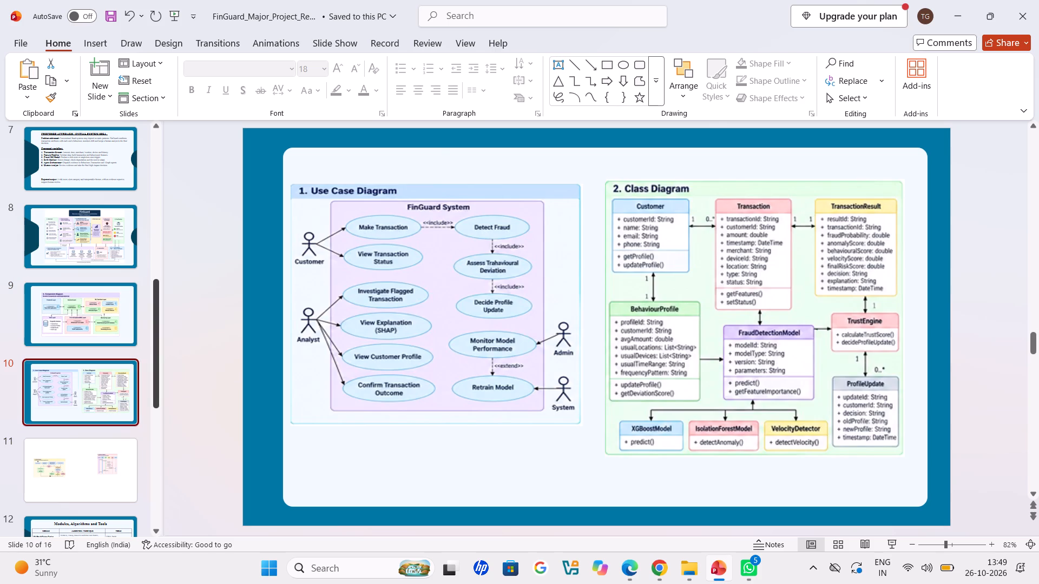
{"action": "right_click", "coordinate": [344, 342]}
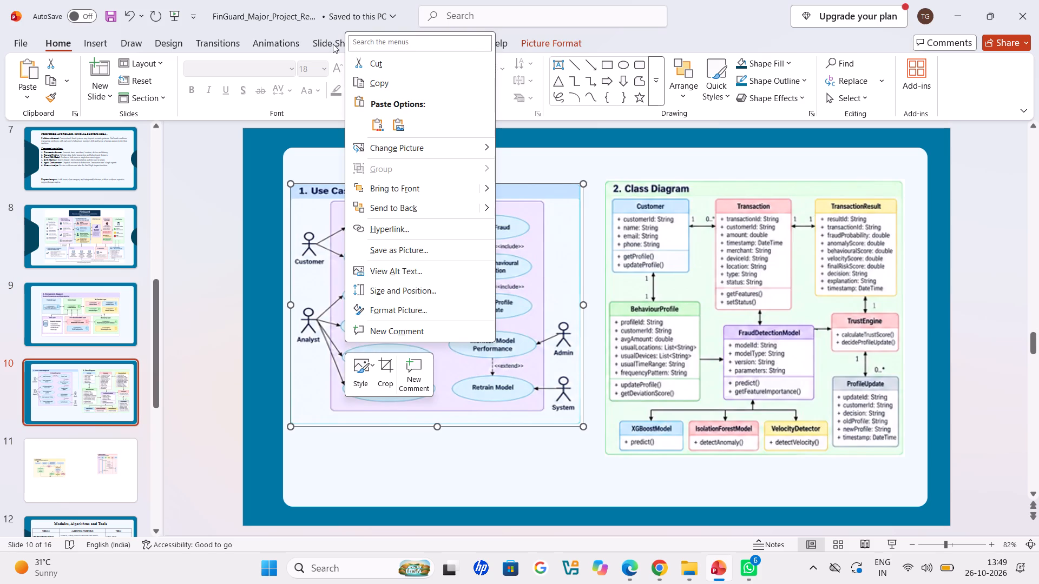
{"action": "left_click", "coordinate": [412, 488]}
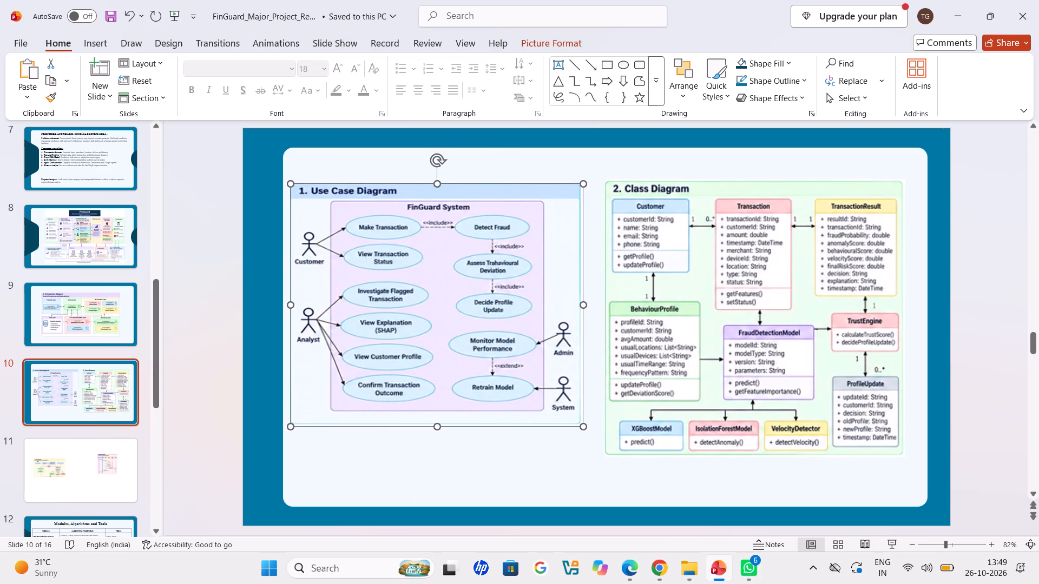
{"action": "right_click", "coordinate": [264, 455]}
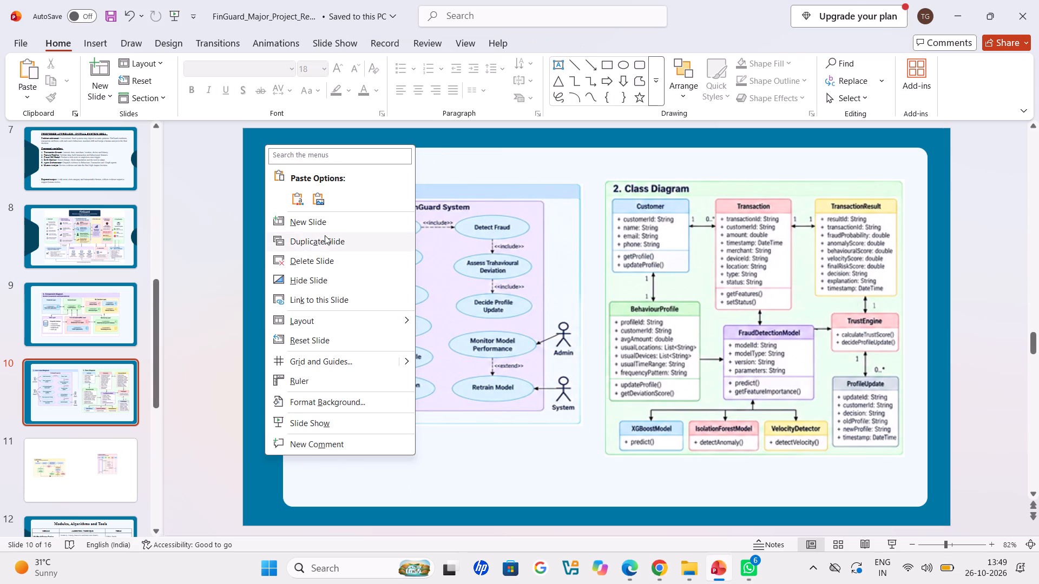
{"action": "left_click", "coordinate": [326, 240]}
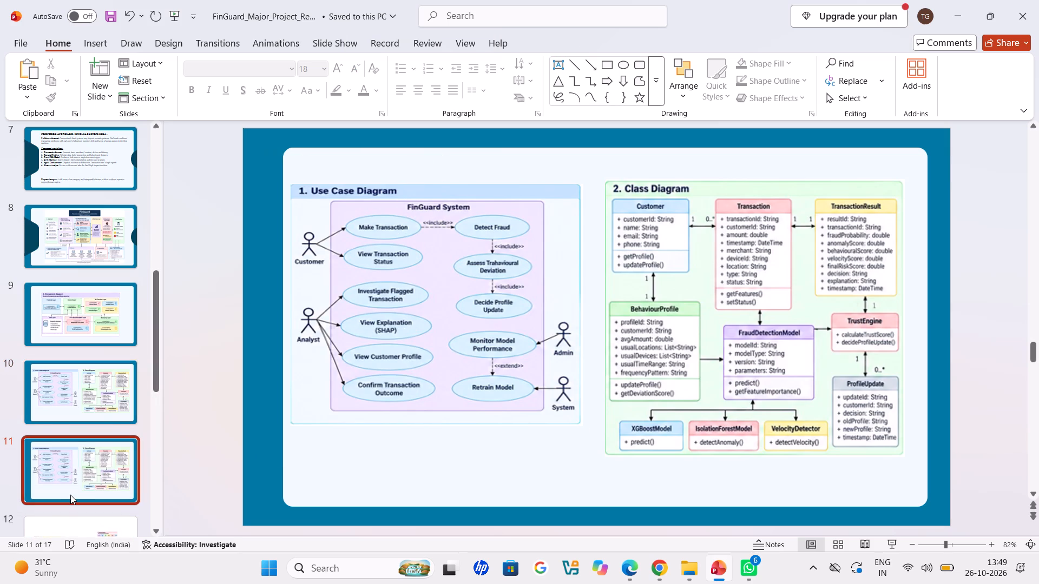
{"action": "left_click", "coordinate": [70, 495]}
{"action": "scroll", "coordinate": [70, 495], "scroll_direction": "down", "scroll_amount": 2}
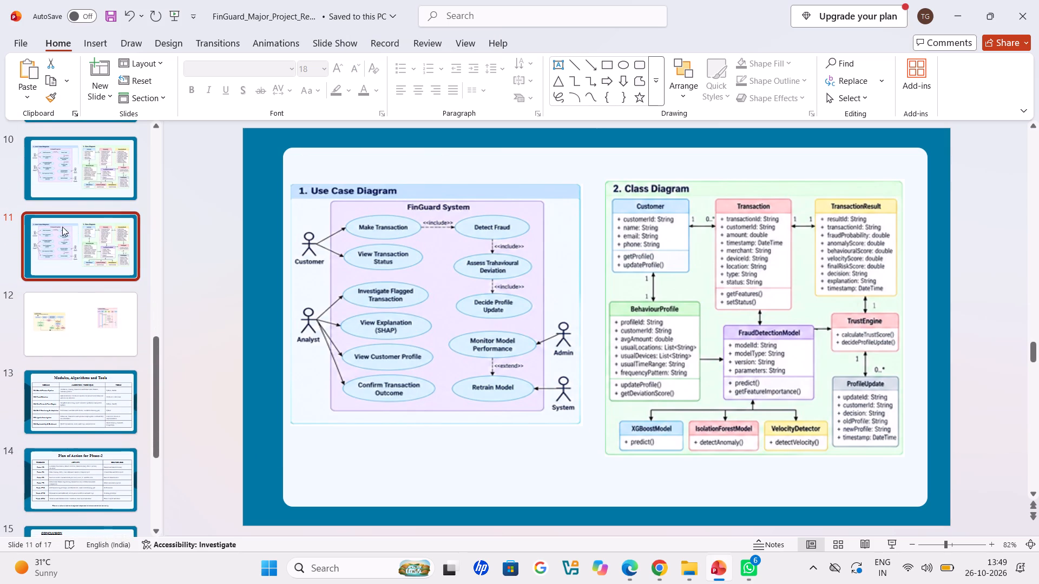
Replace the Use Case Diagram on slide 11 with a copy of the Activity Diagram from slide 12.
{"action": "left_click", "coordinate": [88, 243]}
{"action": "left_click", "coordinate": [88, 334]}
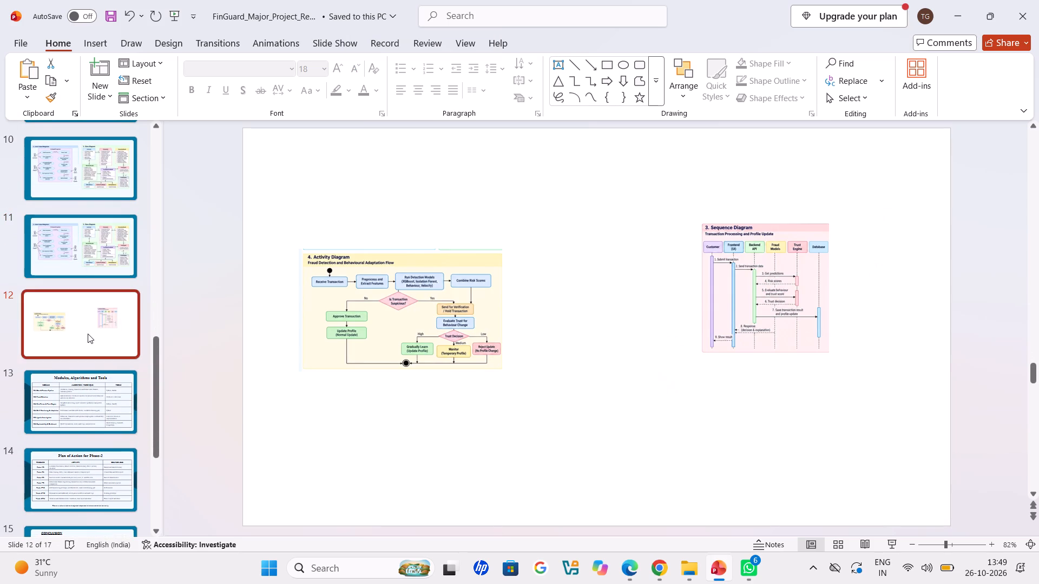
{"action": "left_click", "coordinate": [449, 286]}
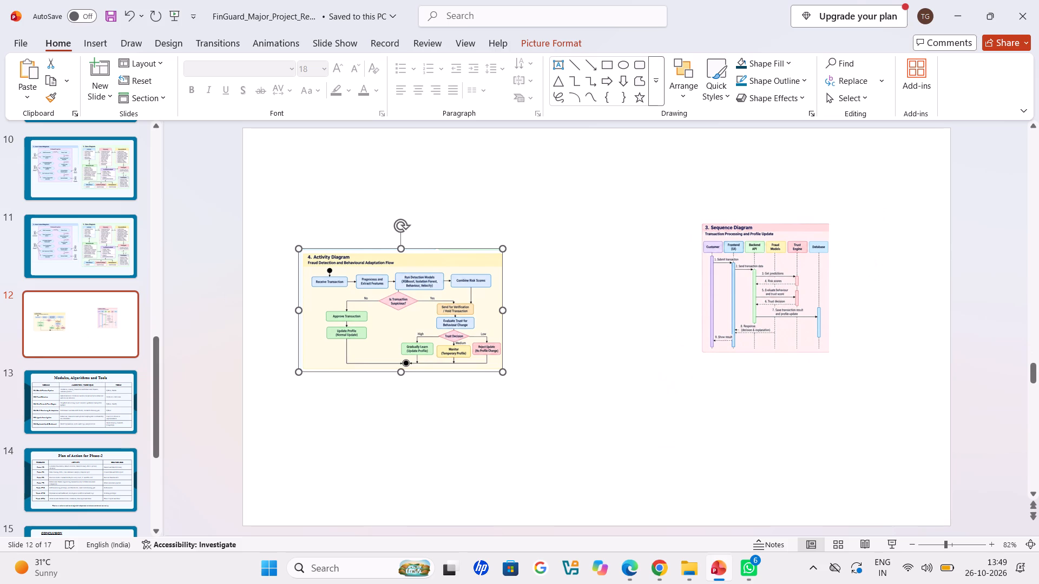
{"action": "key", "text": "ctrl+c"}
{"action": "left_click", "coordinate": [98, 240]}
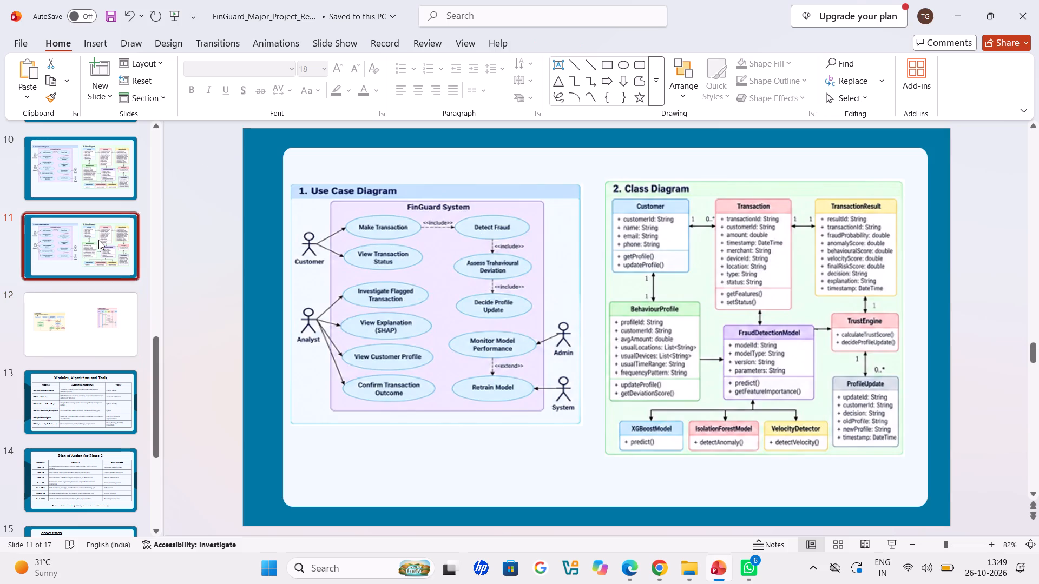
{"action": "left_click", "coordinate": [423, 293]}
{"action": "key", "text": "Delete"}
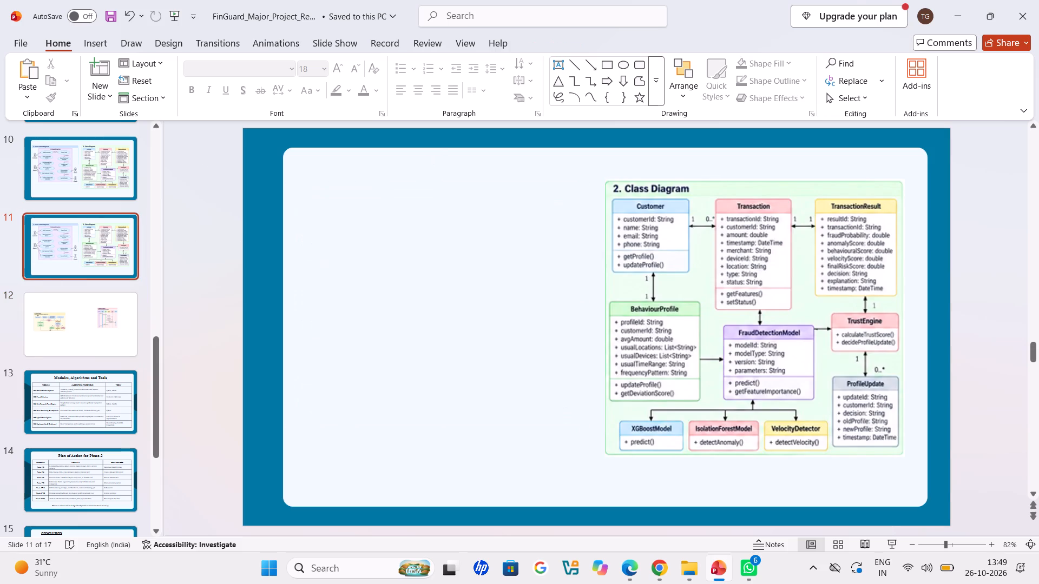
{"action": "key", "text": "ctrl+v"}
Copy the Sequence Diagram from slide 12 and delete that plain white slide.
{"action": "left_click", "coordinate": [92, 338]}
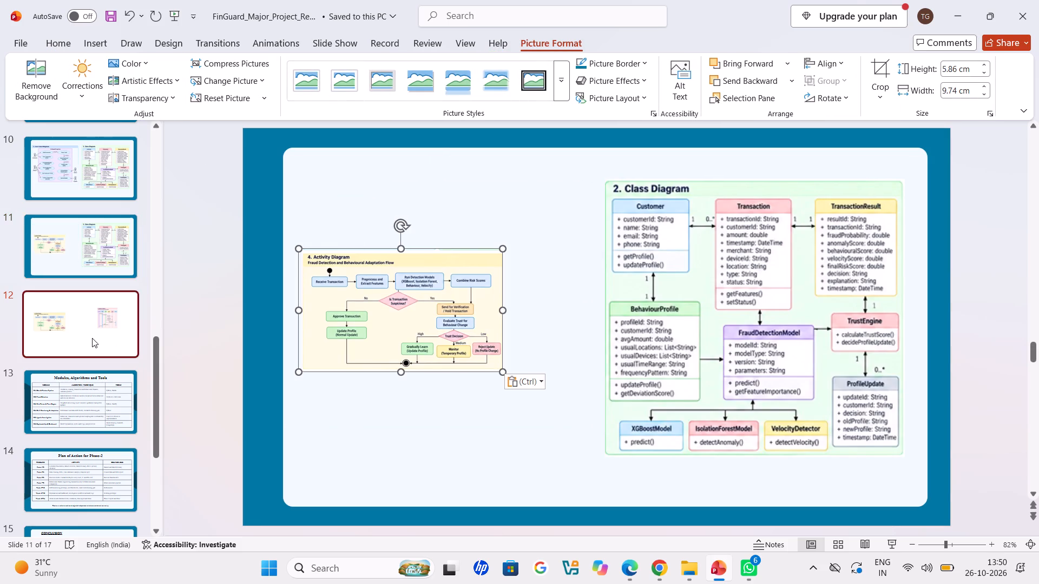
{"action": "left_click", "coordinate": [748, 268]}
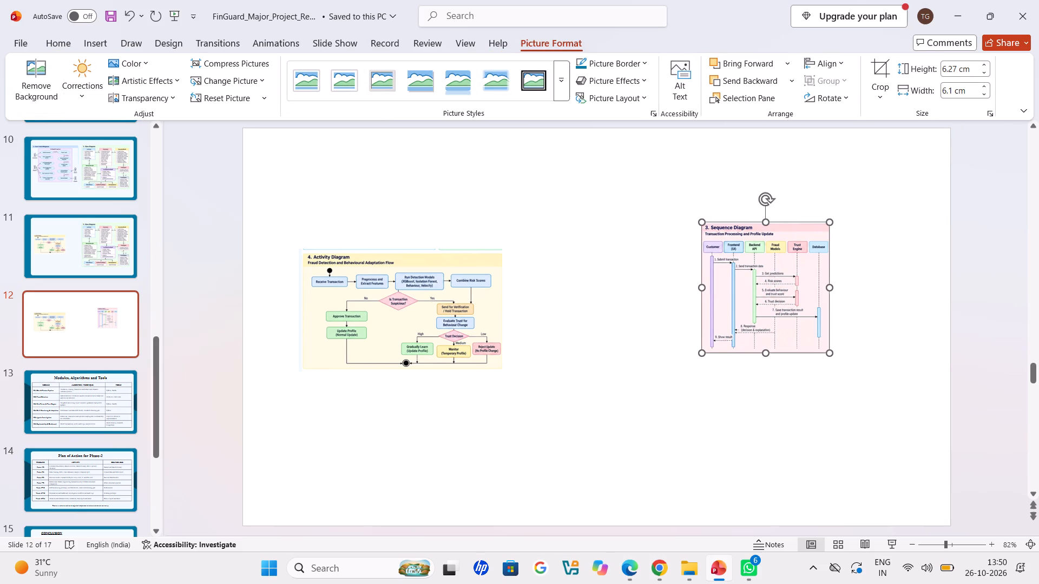
{"action": "key", "text": "ctrl+c"}
{"action": "key", "text": "Delete"}
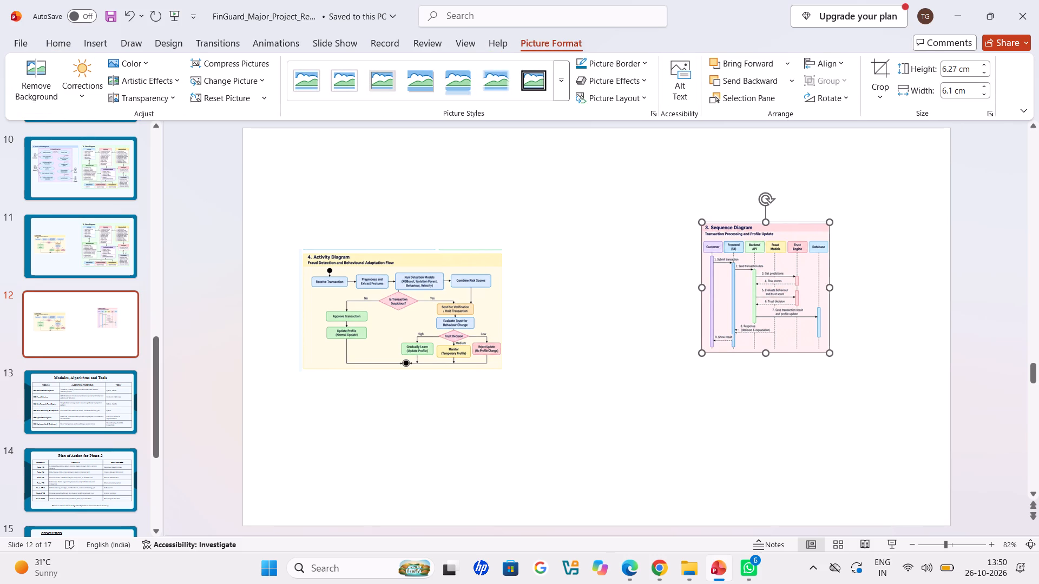
{"action": "left_click", "coordinate": [63, 351]}
{"action": "key", "text": "Delete"}
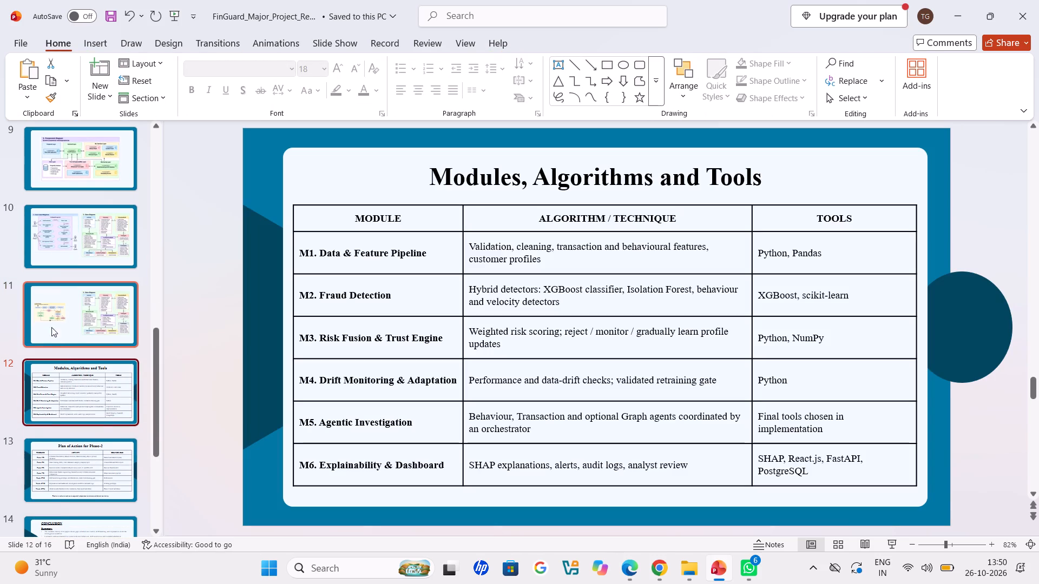
Paste the Sequence Diagram onto slide 11 and remove the Class Diagram there.
{"action": "left_click", "coordinate": [80, 316]}
{"action": "left_click", "coordinate": [734, 253]}
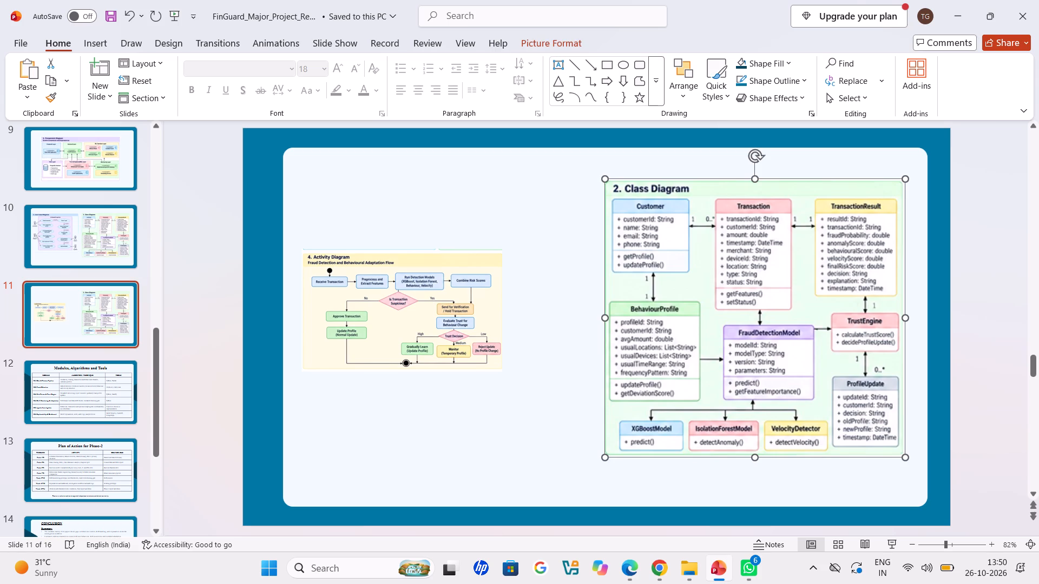
{"action": "key", "text": "ctrl+v"}
{"action": "left_click", "coordinate": [634, 262]}
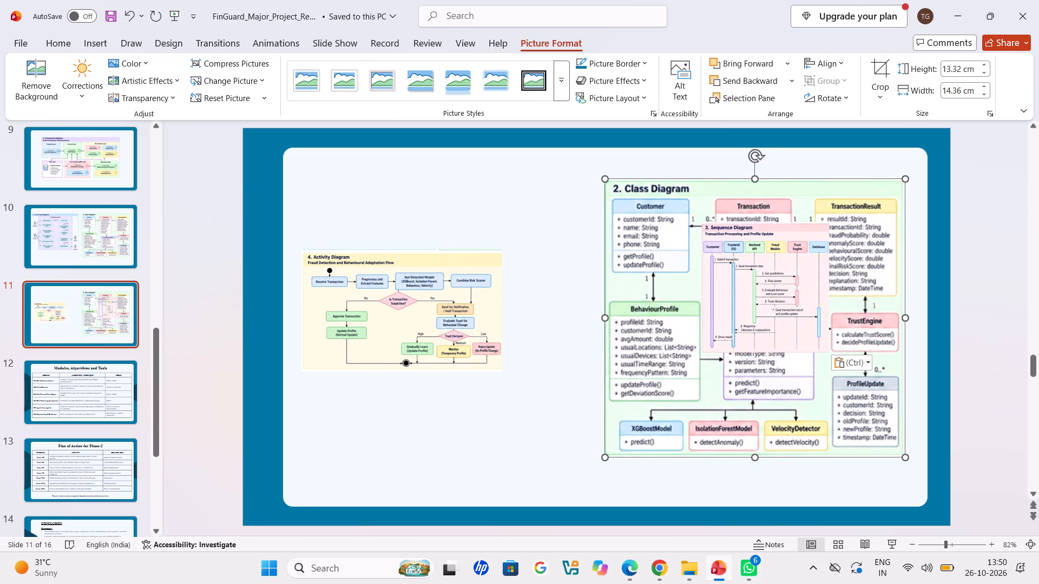
{"action": "key", "text": "Delete"}
Enlarge the Activity Diagram on slide 11 to fill the left half of the white frame, clear of the Sequence Diagram.
{"action": "left_click", "coordinate": [798, 267]}
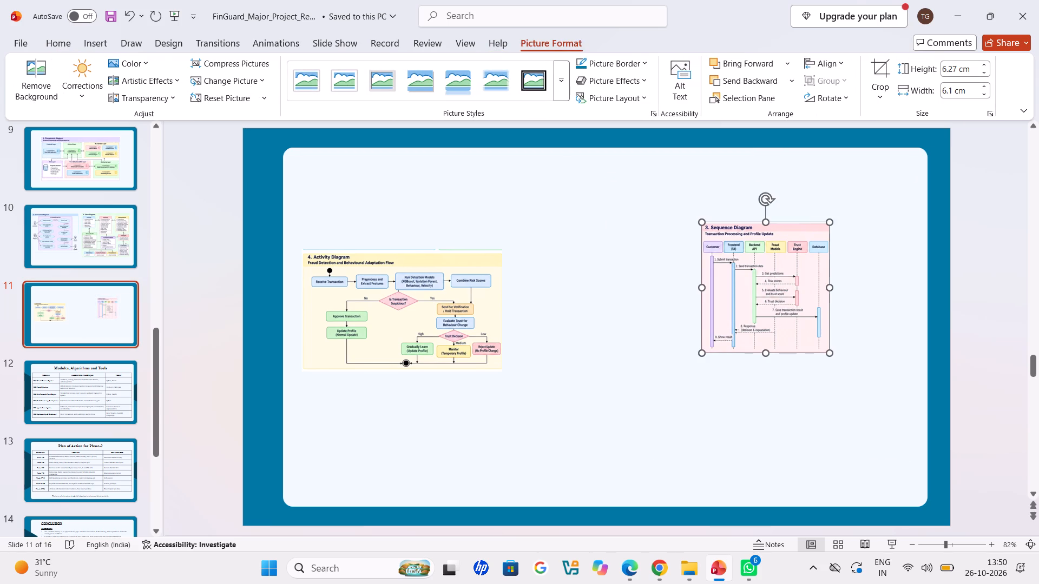
{"action": "left_click_drag", "start_coordinate": [754, 288], "coordinate": [707, 305]}
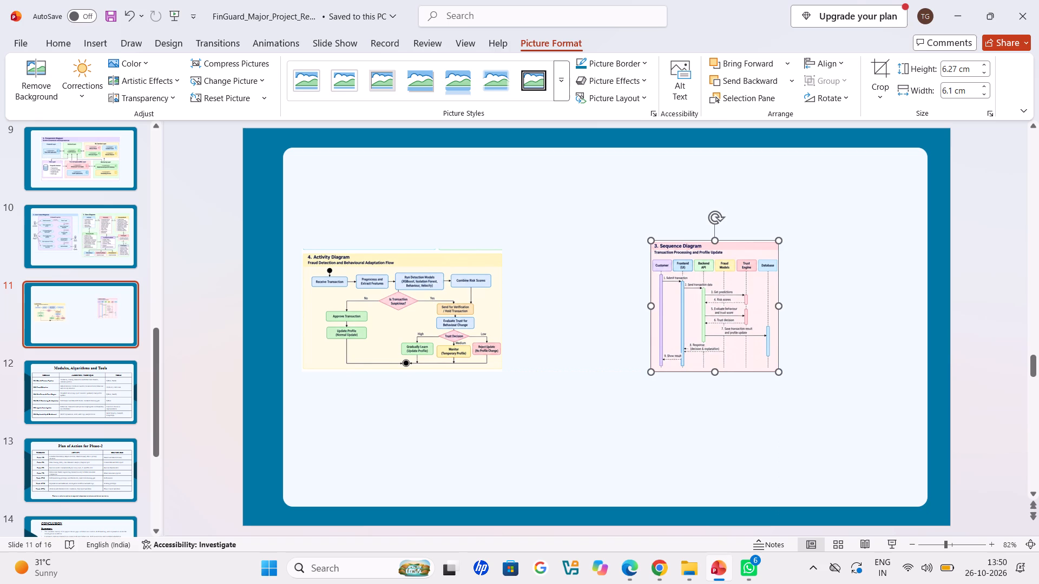
{"action": "left_click_drag", "start_coordinate": [453, 294], "coordinate": [488, 276]}
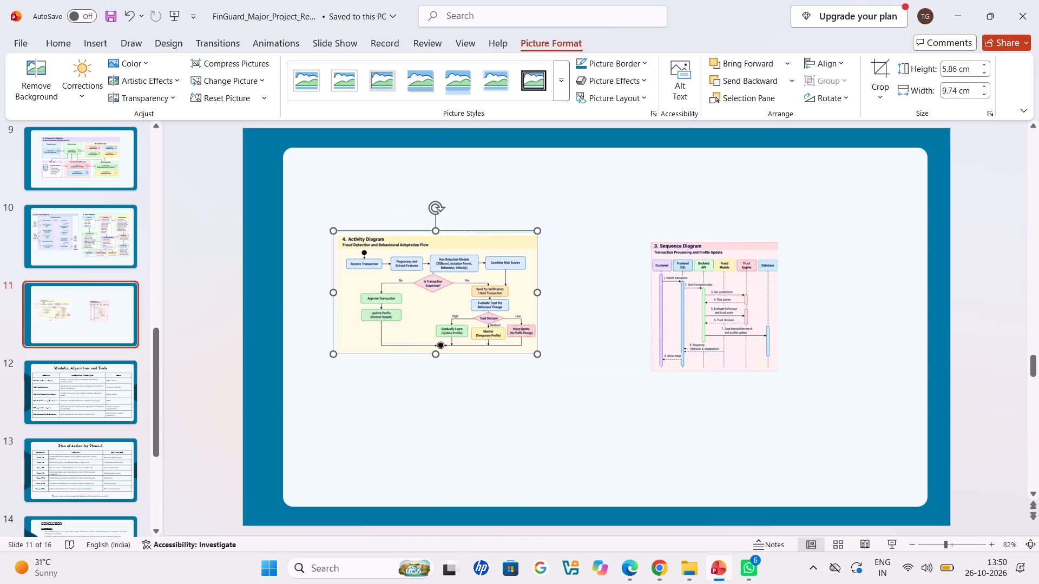
{"action": "left_click_drag", "start_coordinate": [537, 355], "coordinate": [602, 383]}
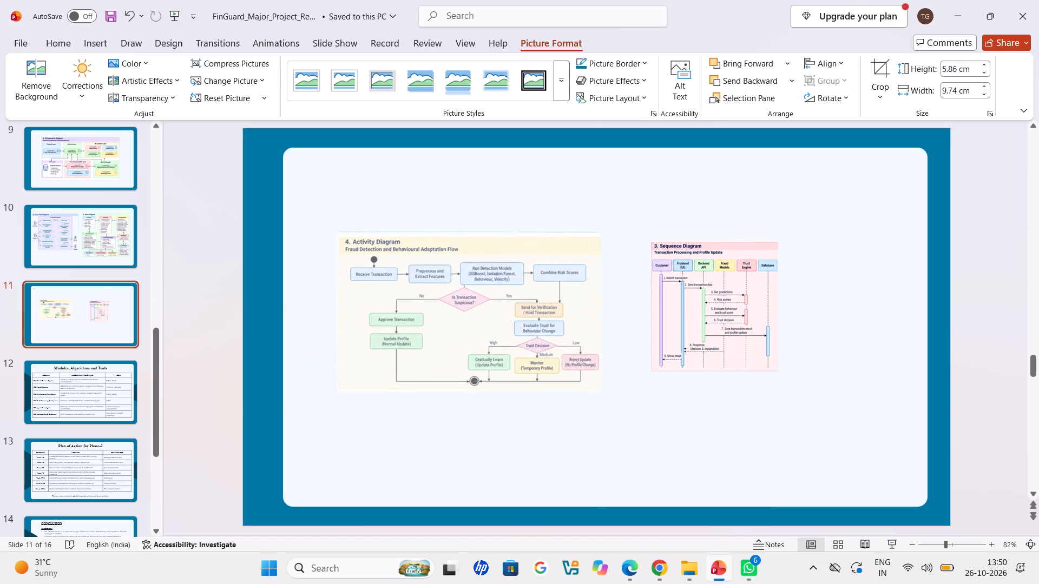
{"action": "left_click_drag", "start_coordinate": [602, 383], "coordinate": [603, 384]}
{"action": "left_click_drag", "start_coordinate": [333, 232], "coordinate": [311, 218]}
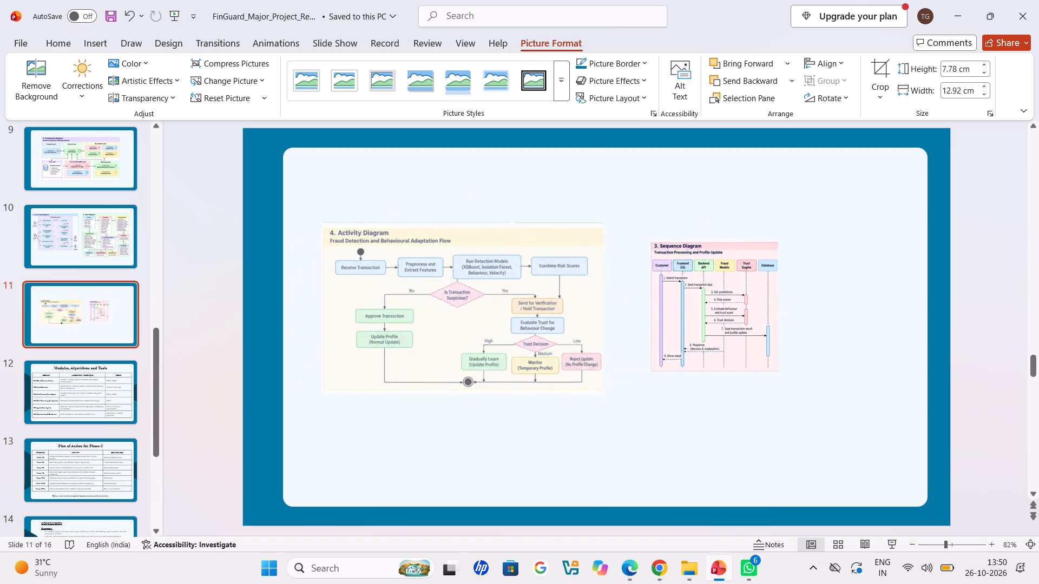
{"action": "left_click_drag", "start_coordinate": [311, 218], "coordinate": [291, 212]}
Enlarge the Sequence Diagram to about 13.7 cm high by 13.3 cm wide, beside the Activity Diagram on slide 11.
{"action": "left_click_drag", "start_coordinate": [698, 282], "coordinate": [745, 283]}
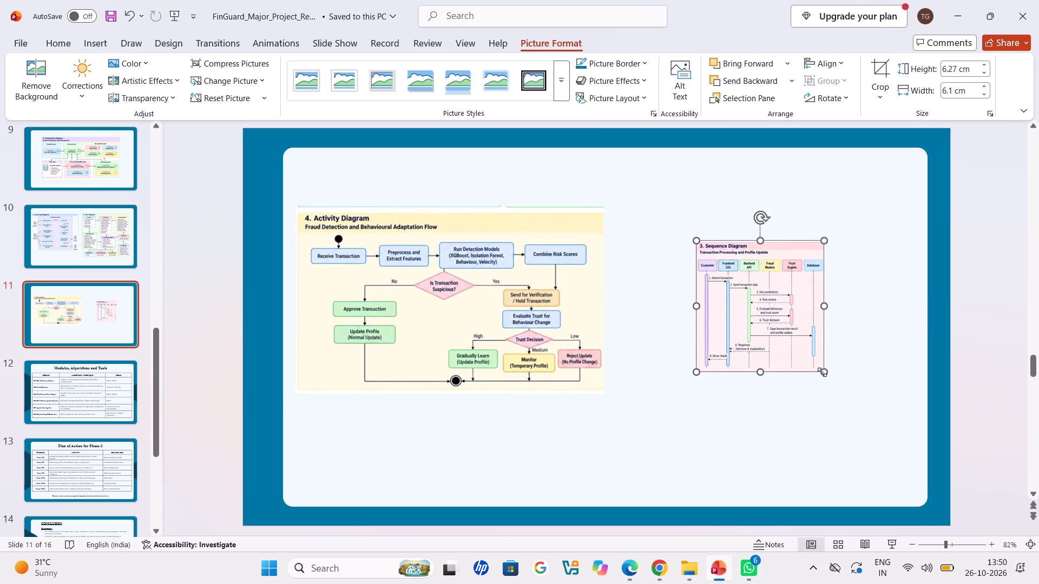
{"action": "left_click_drag", "start_coordinate": [824, 372], "coordinate": [900, 456]}
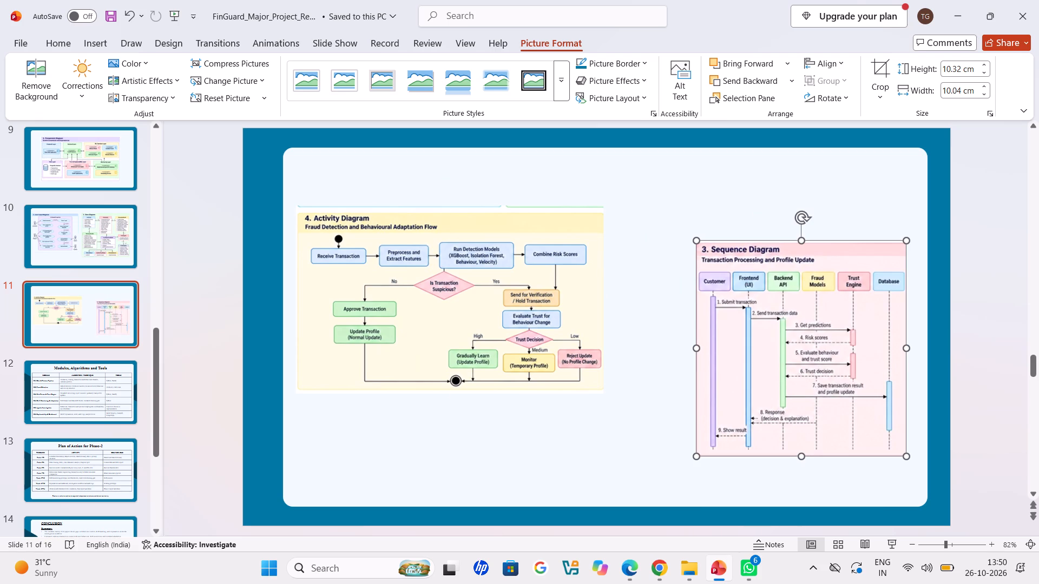
{"action": "left_click_drag", "start_coordinate": [696, 240], "coordinate": [635, 193]}
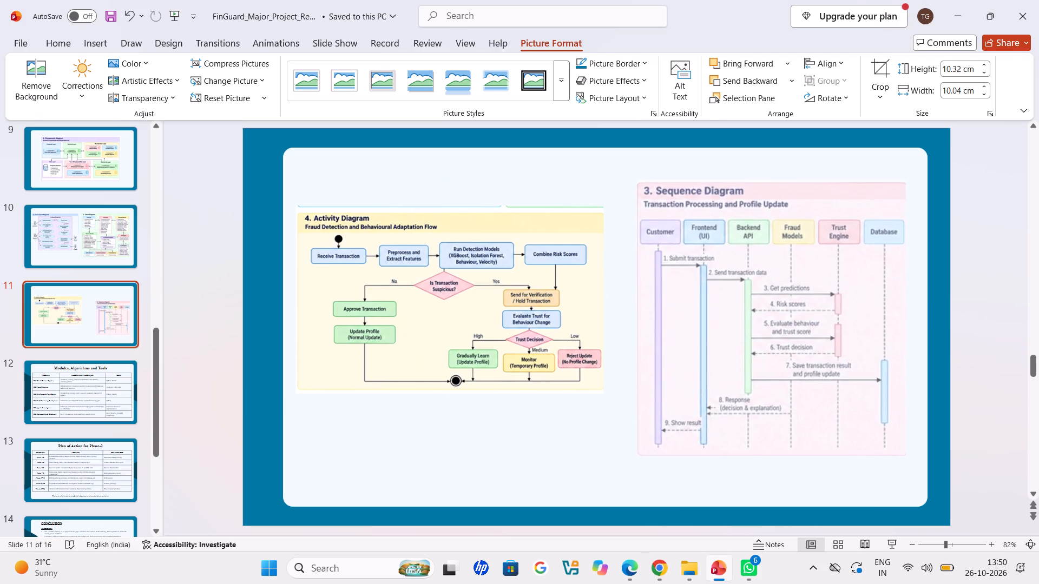
{"action": "left_click_drag", "start_coordinate": [635, 193], "coordinate": [628, 193]}
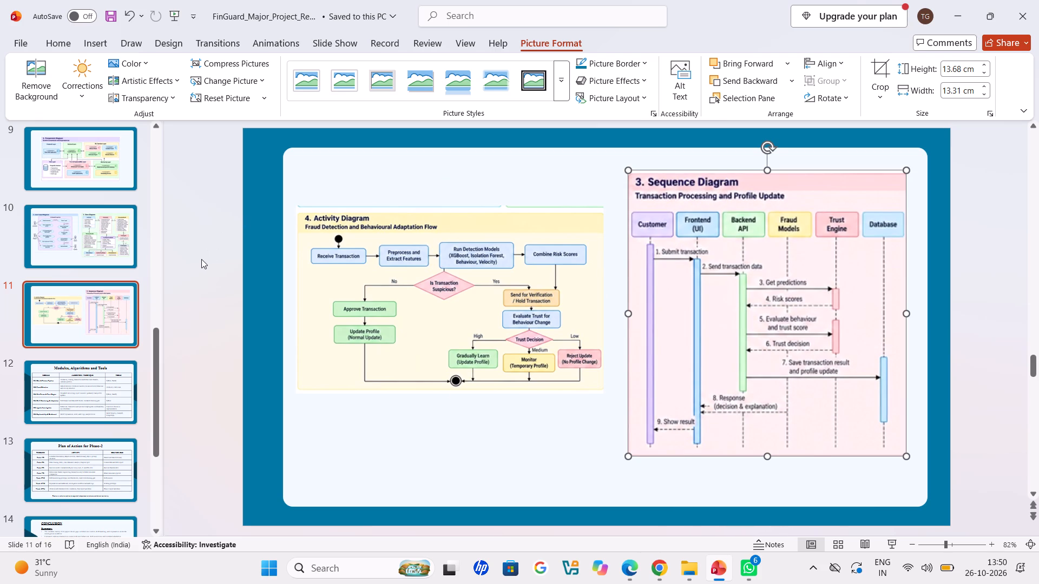
{"action": "left_click", "coordinate": [201, 259]}
Move the Component Diagram slide from position 9 to position 11, after the Activity and Sequence Diagrams slide.
{"action": "left_click", "coordinate": [71, 152]}
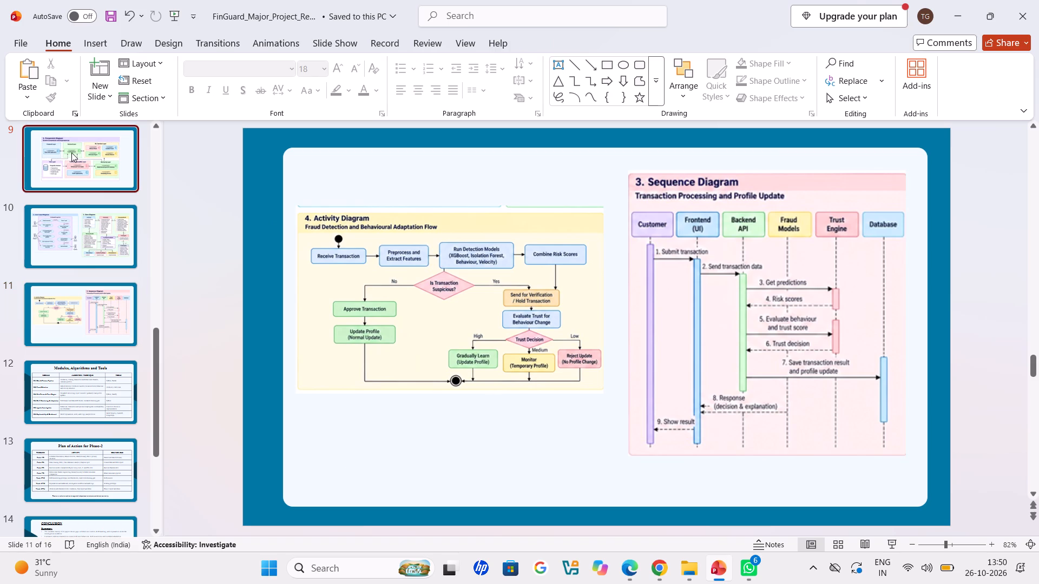
{"action": "scroll", "coordinate": [86, 267], "scroll_direction": "up", "scroll_amount": 1}
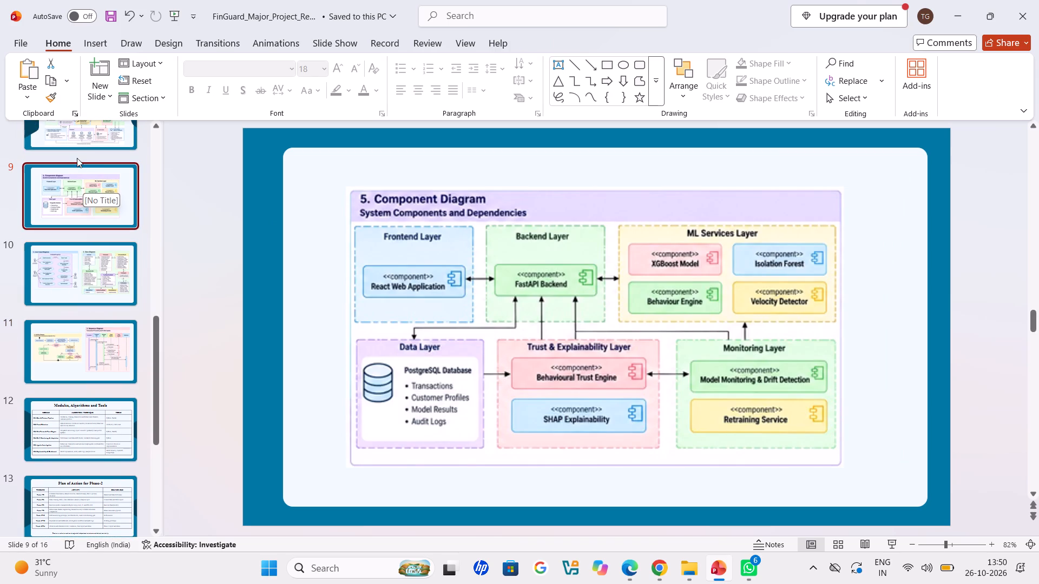
{"action": "left_click", "coordinate": [78, 205]}
{"action": "left_click_drag", "start_coordinate": [78, 205], "coordinate": [78, 356]}
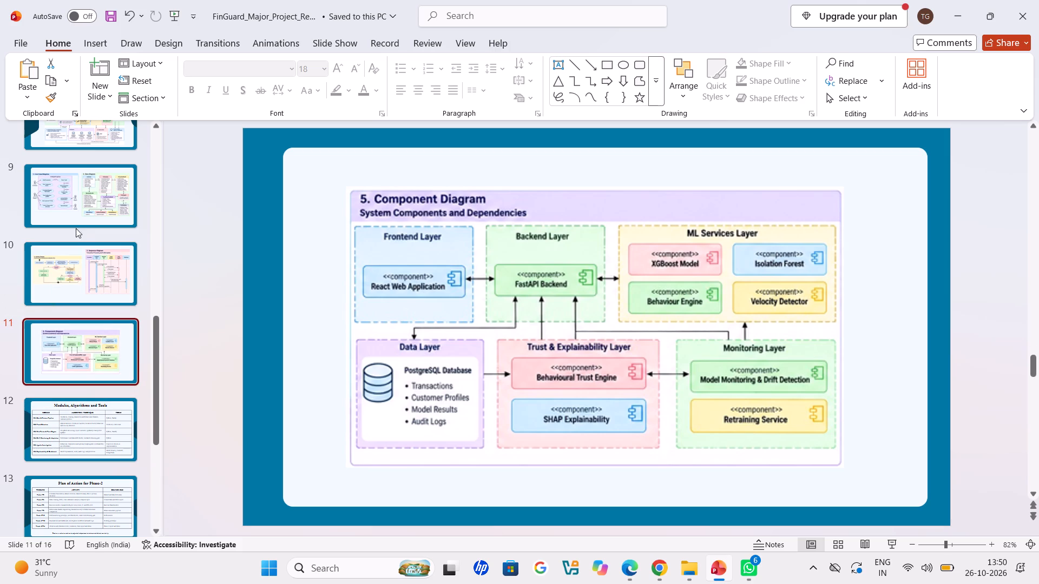
Shift the Sequence Diagram on slide 10 slightly down and left so it sits vertically centred in the white frame.
{"action": "scroll", "coordinate": [83, 220], "scroll_direction": "up", "scroll_amount": 1}
{"action": "left_click", "coordinate": [76, 277]}
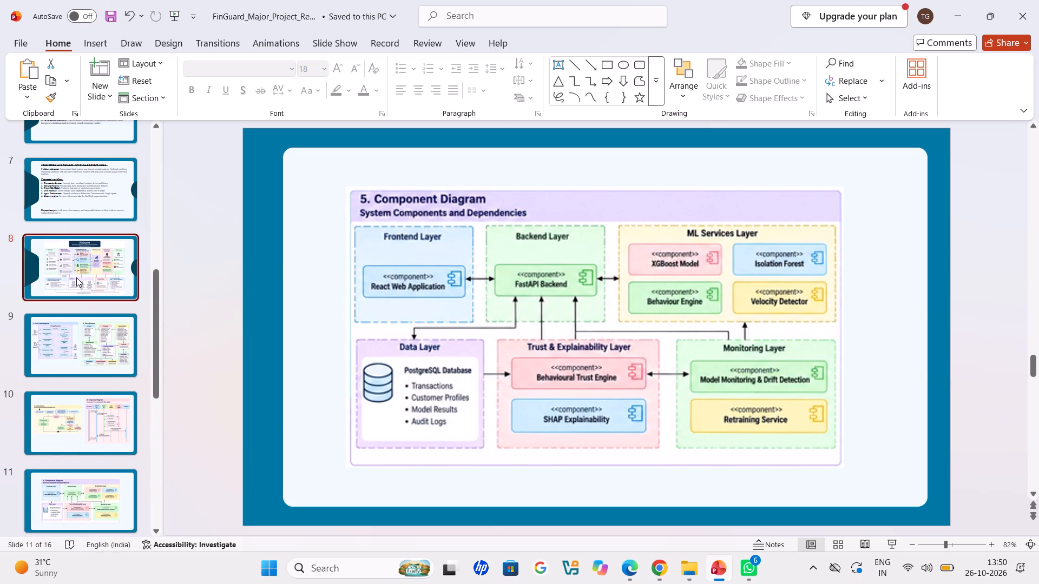
{"action": "left_click", "coordinate": [55, 342]}
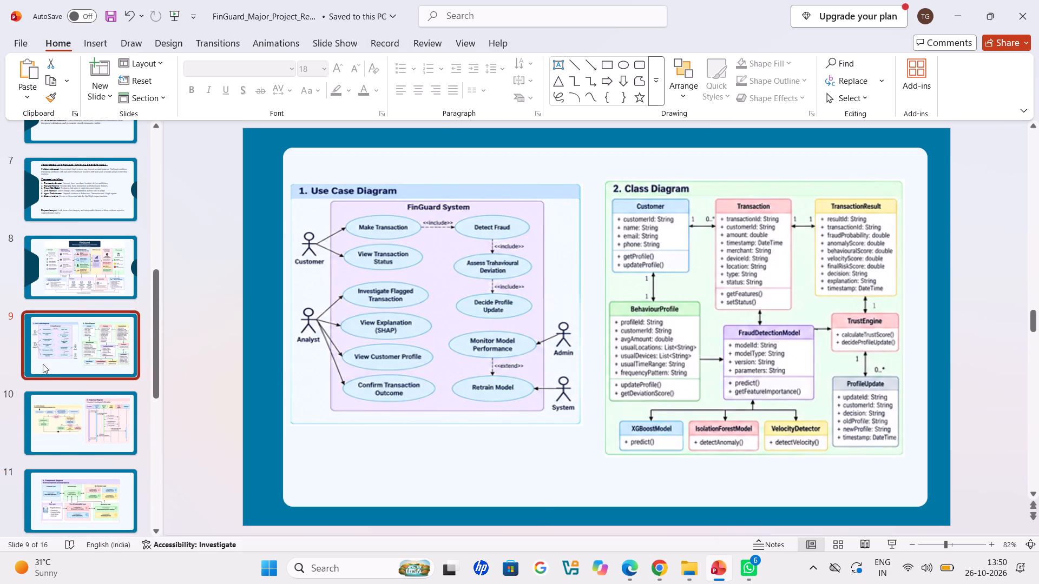
{"action": "left_click", "coordinate": [58, 410]}
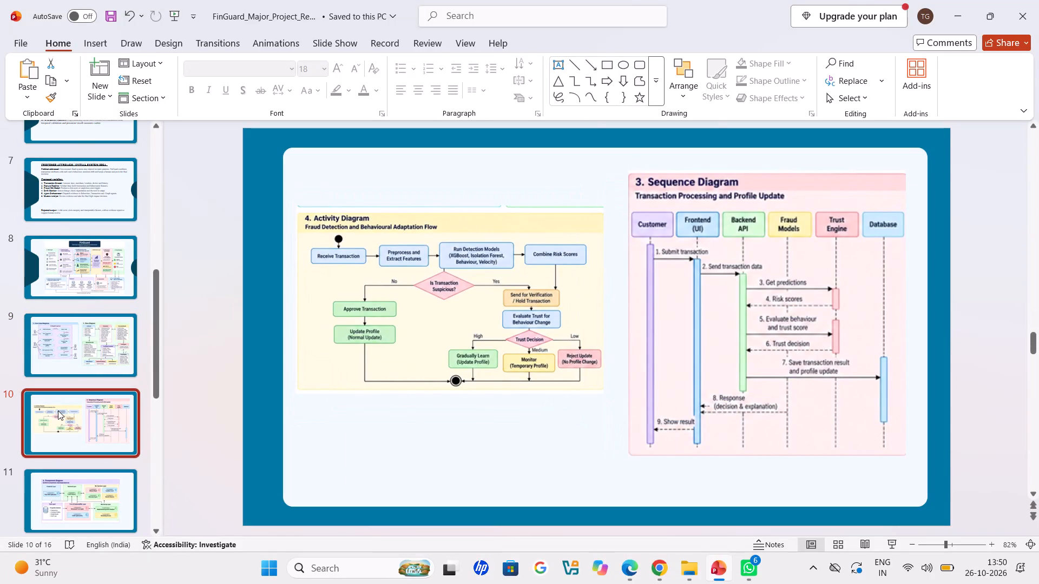
{"action": "left_click_drag", "start_coordinate": [729, 287], "coordinate": [754, 284]}
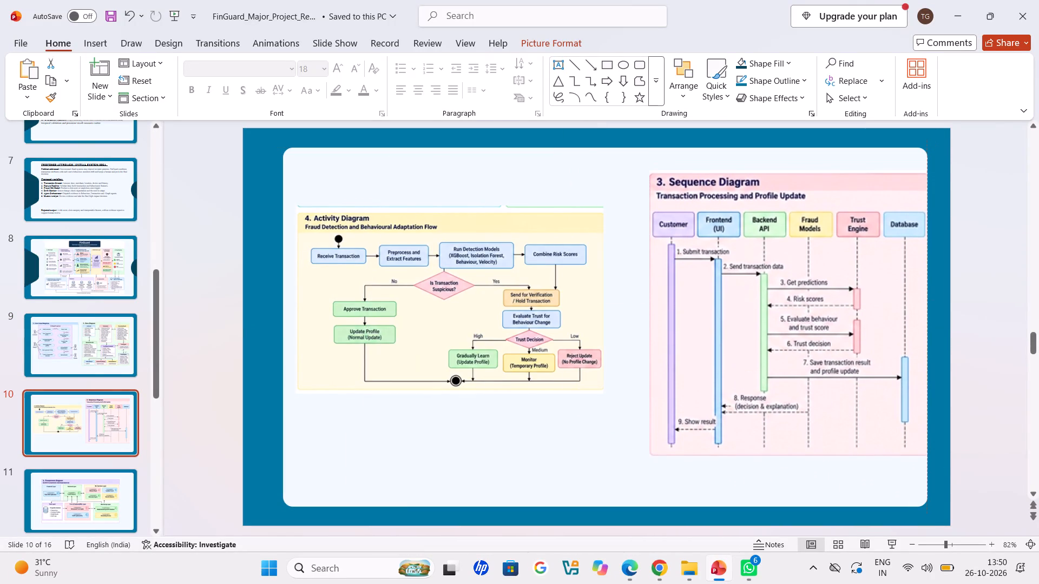
{"action": "left_click_drag", "start_coordinate": [754, 284], "coordinate": [757, 286]}
{"action": "left_click_drag", "start_coordinate": [757, 286], "coordinate": [721, 302]}
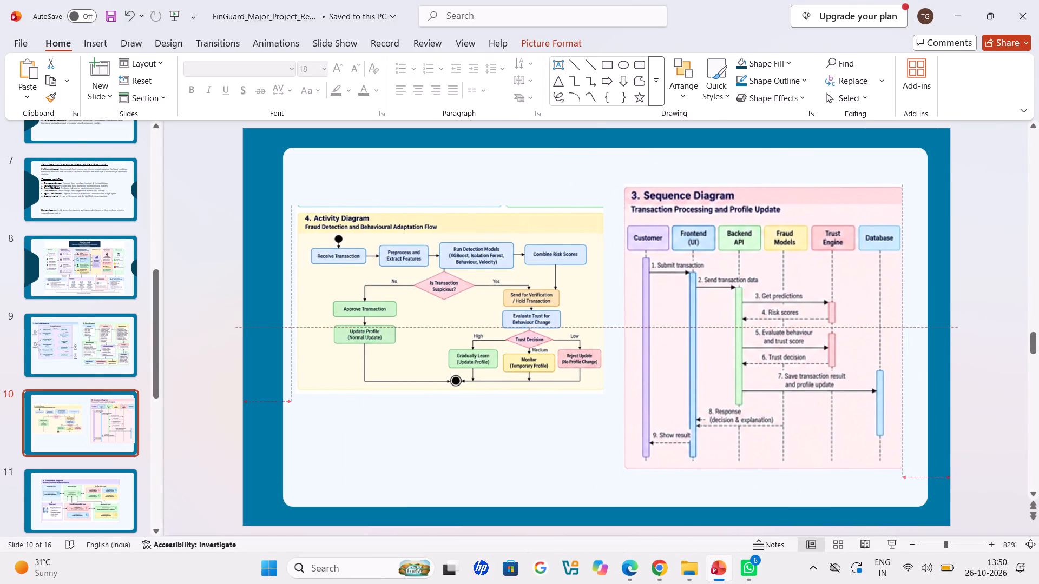
{"action": "left_click_drag", "start_coordinate": [721, 302], "coordinate": [719, 298]}
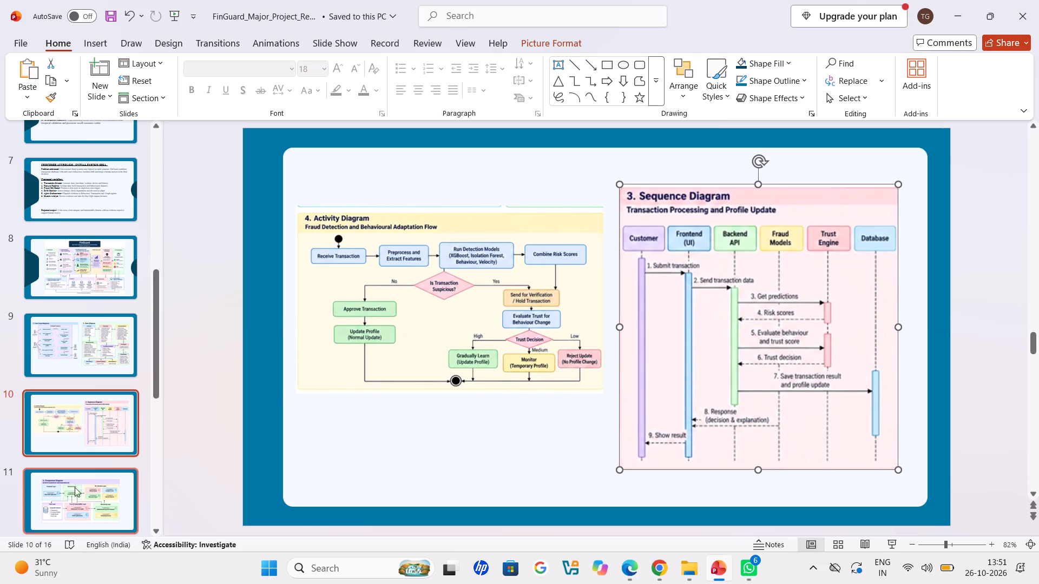
Delete the dark circle and the dark angular side shape from slide 8 with the FinGuard System Architecture diagram.
{"action": "left_click", "coordinate": [94, 486]}
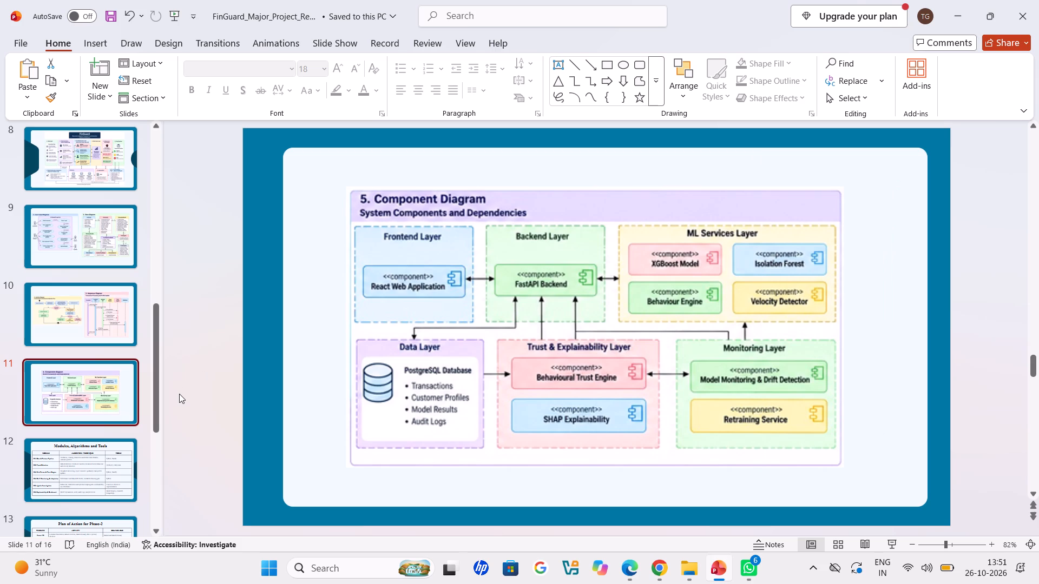
{"action": "scroll", "coordinate": [98, 263], "scroll_direction": "up", "scroll_amount": 1}
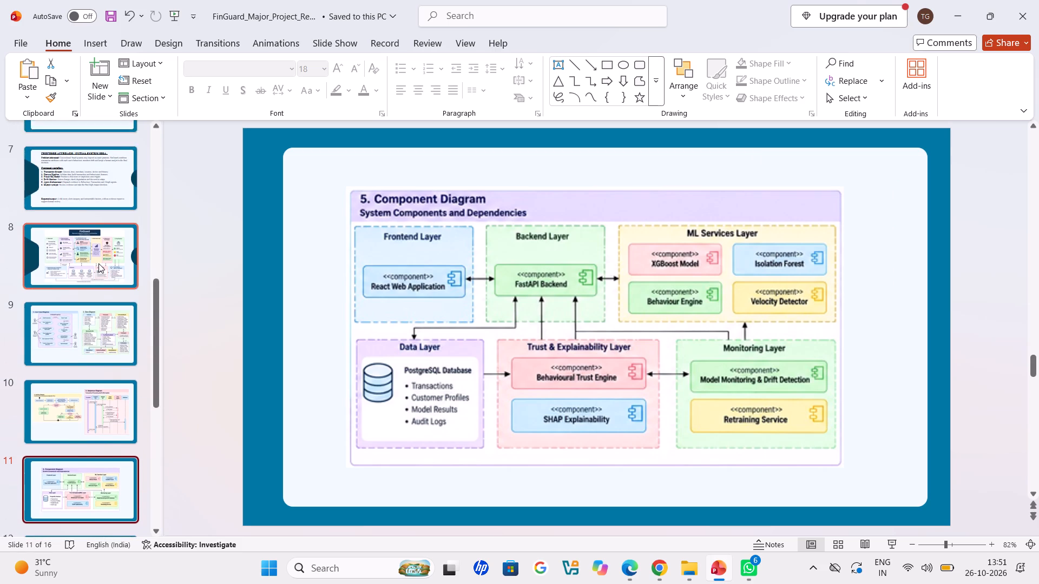
{"action": "scroll", "coordinate": [98, 263], "scroll_direction": "up", "scroll_amount": 1}
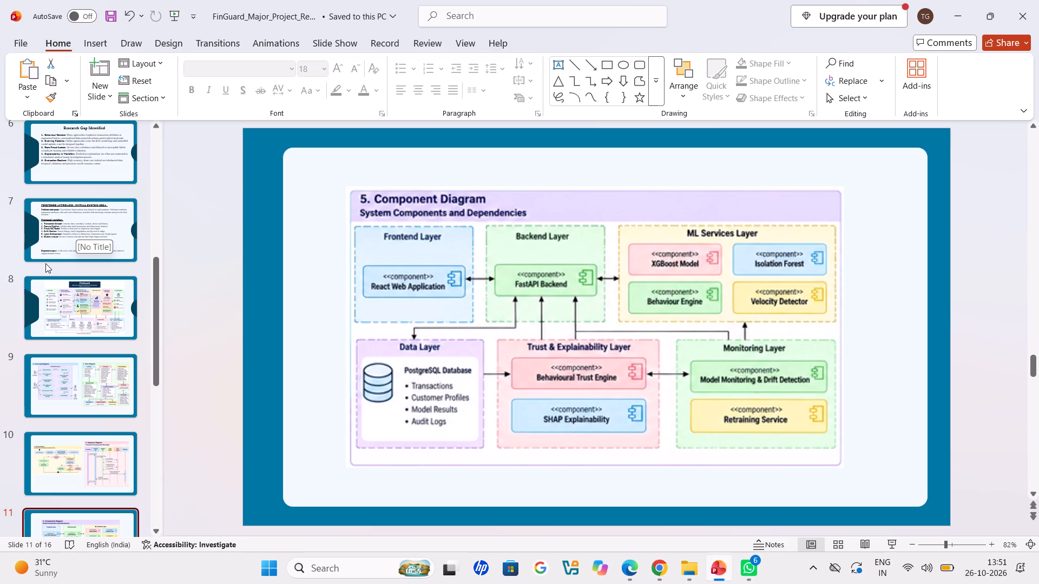
{"action": "left_click", "coordinate": [74, 307]}
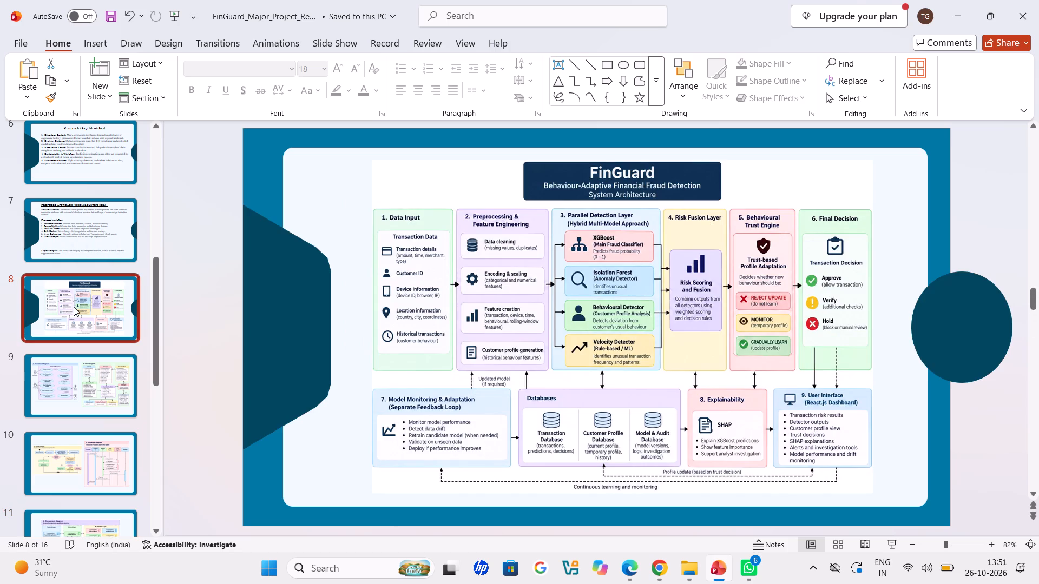
{"action": "left_click", "coordinate": [943, 328]}
{"action": "key", "text": "Delete"}
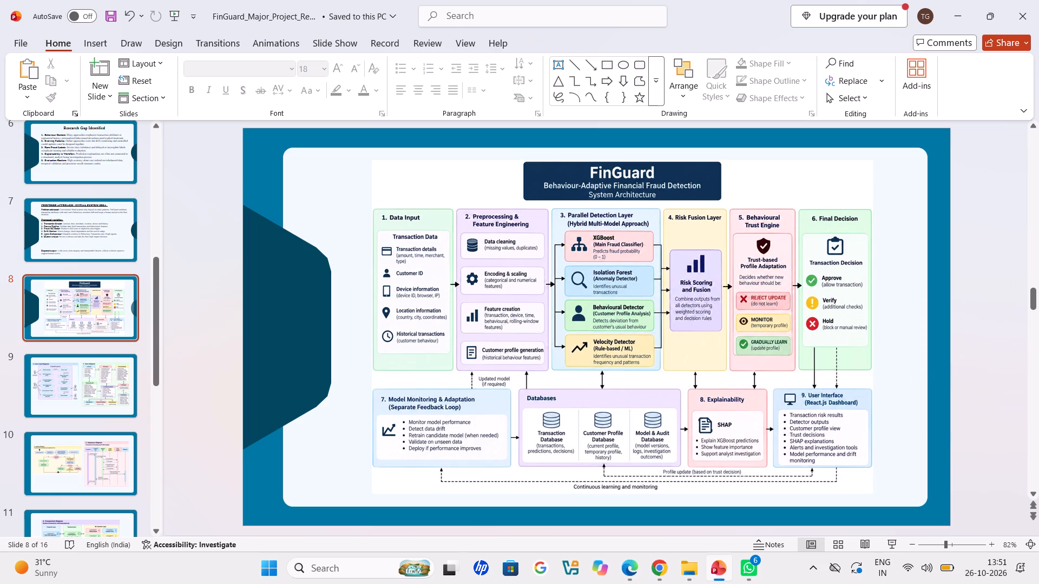
{"action": "left_click", "coordinate": [304, 341]}
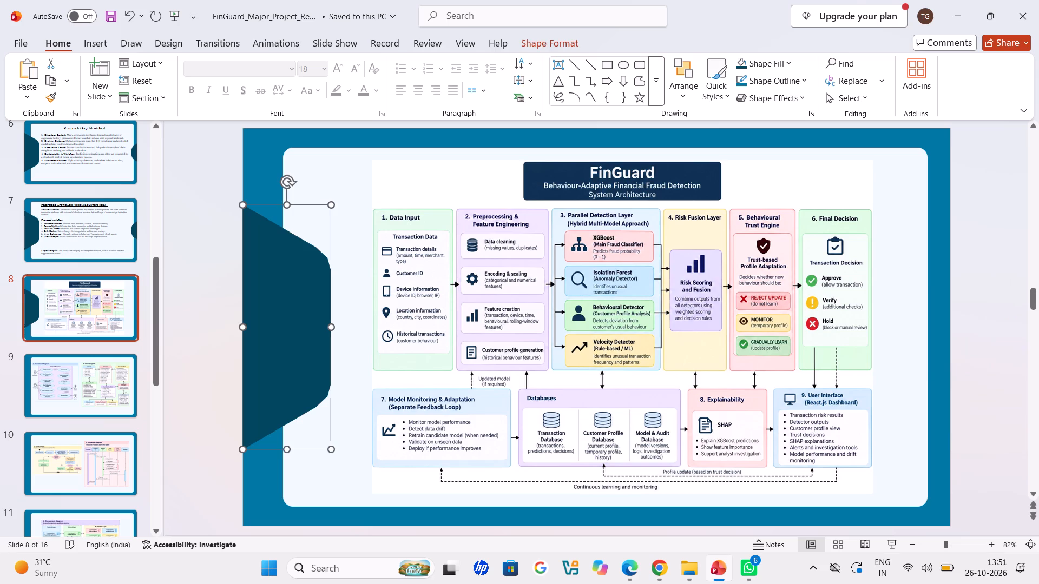
{"action": "key", "text": "Delete"}
Delete the dark angular side shape and the dark circle from slide 7, Proposed Approach / Initial System Idea.
{"action": "left_click", "coordinate": [80, 232]}
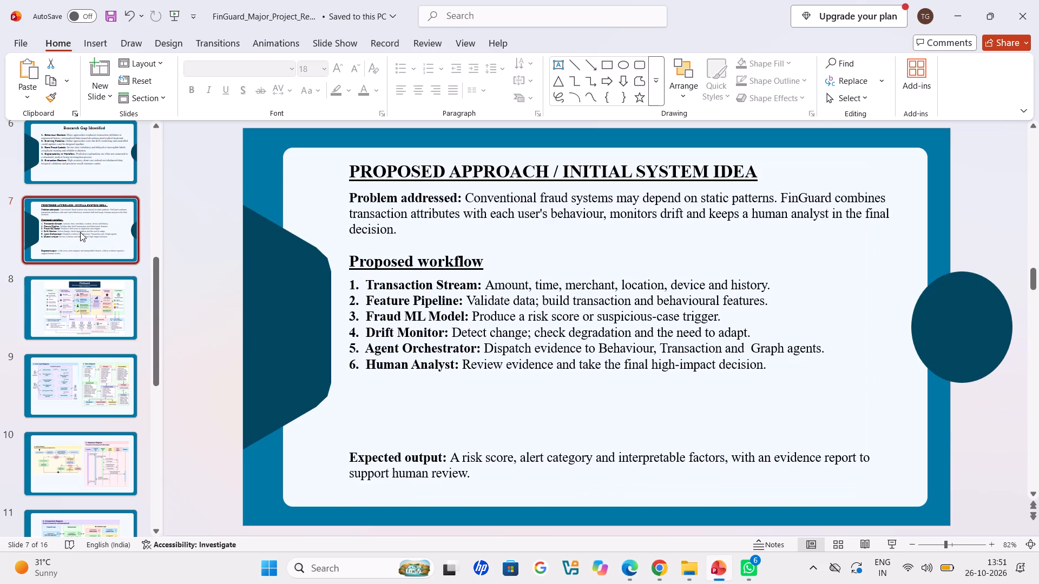
{"action": "left_click", "coordinate": [288, 332]}
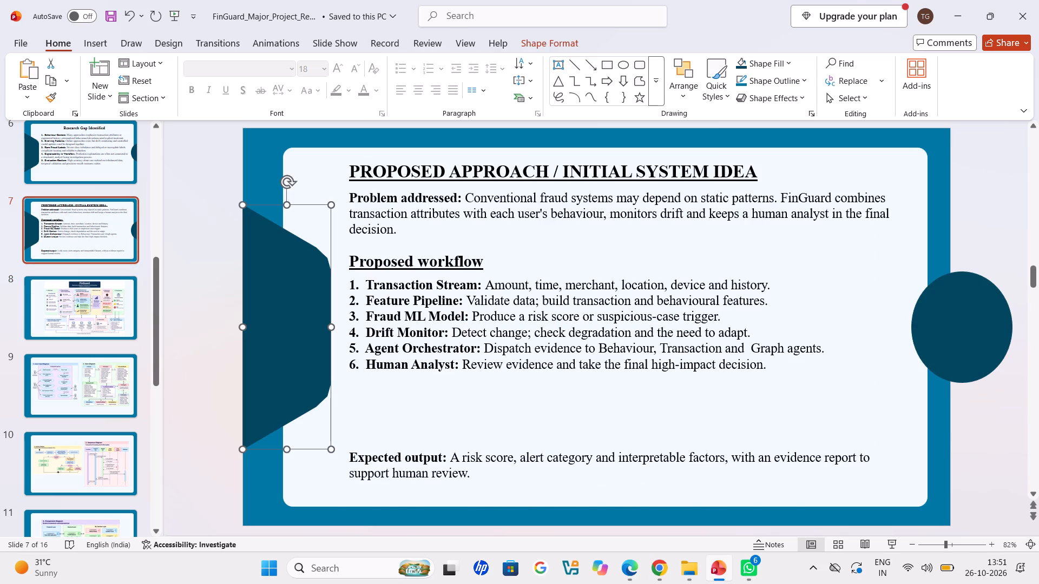
{"action": "key", "text": "Delete"}
{"action": "left_click", "coordinate": [973, 334]}
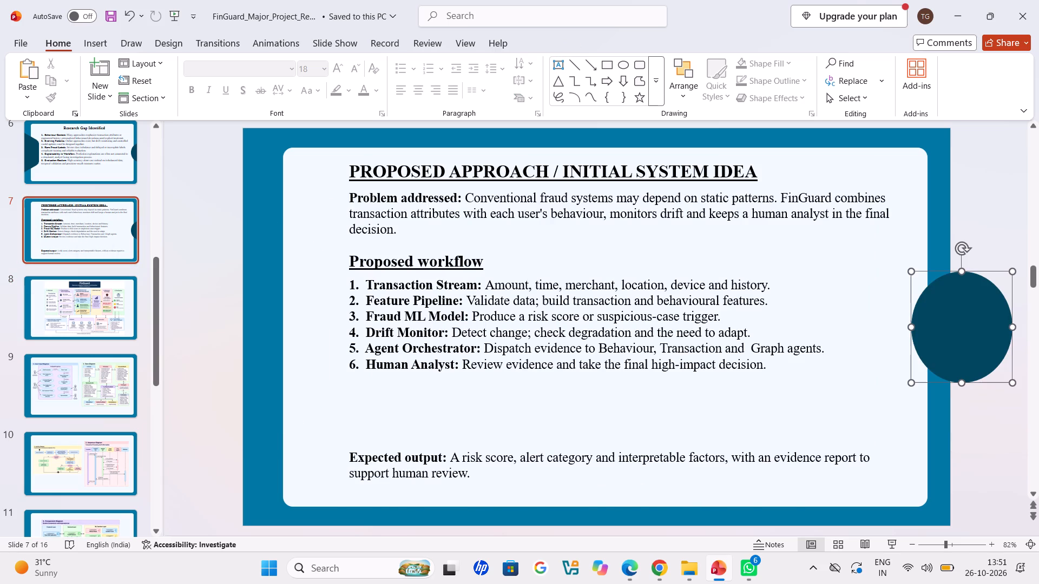
{"action": "key", "text": "Delete"}
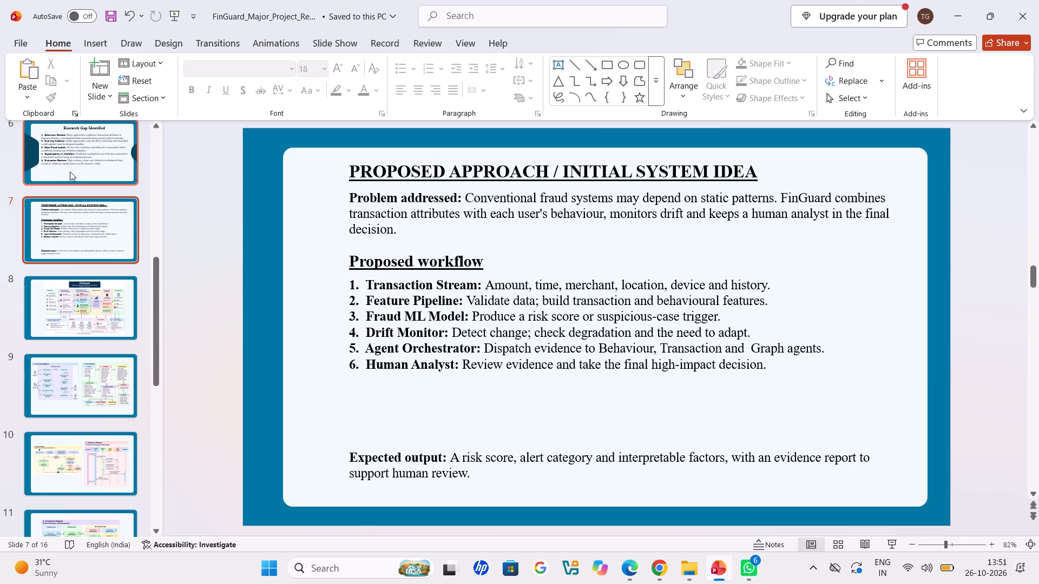
Delete the dark angular side shape and the dark circle from slide 6, Research Gap Identified.
{"action": "left_click", "coordinate": [55, 161]}
{"action": "left_click", "coordinate": [245, 331]}
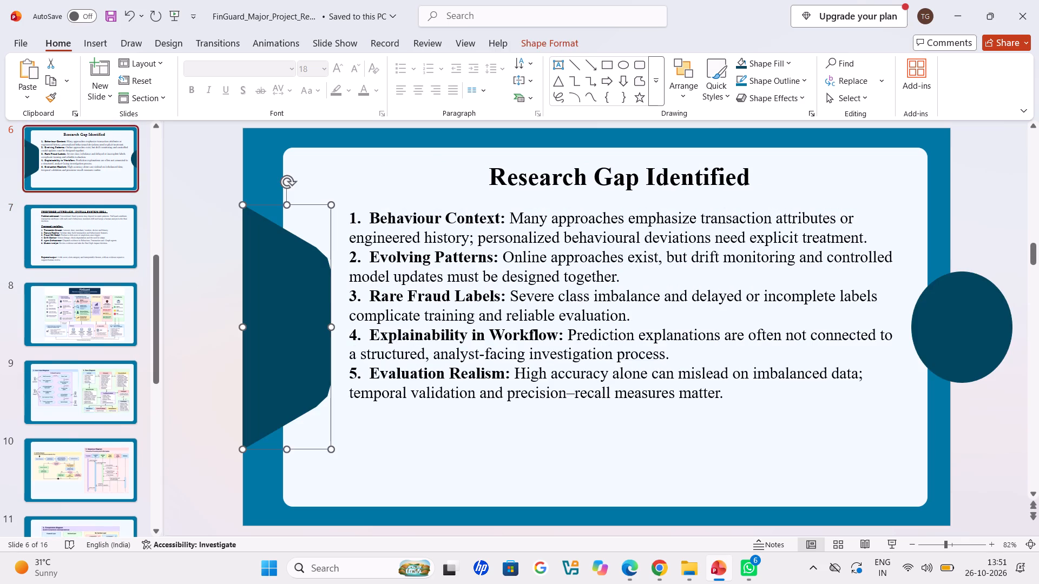
{"action": "key", "text": "Delete"}
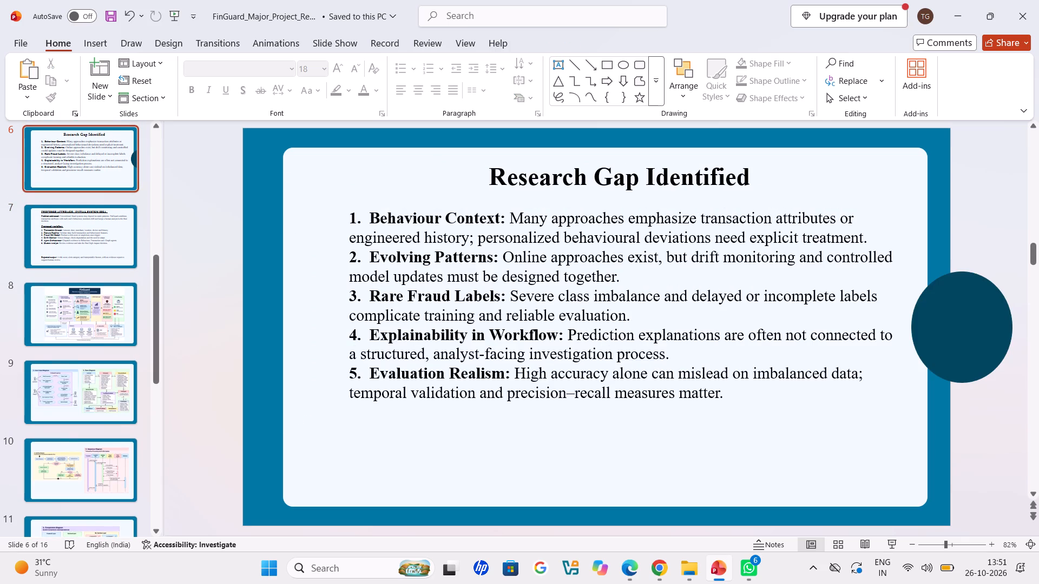
{"action": "left_click", "coordinate": [958, 306]}
{"action": "key", "text": "Delete"}
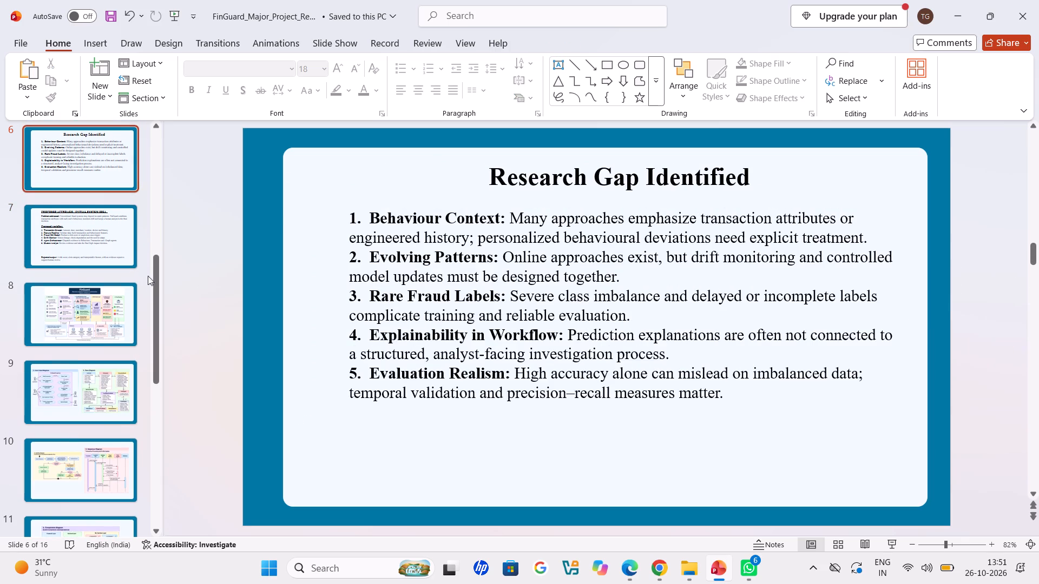
Delete the dark angular side shape and the dark circle behind the table on slide 5, Literature Survey: Temporal Behaviour & Transactions.
{"action": "scroll", "coordinate": [131, 313], "scroll_direction": "up", "scroll_amount": 2}
{"action": "scroll", "coordinate": [131, 313], "scroll_direction": "down", "scroll_amount": 1}
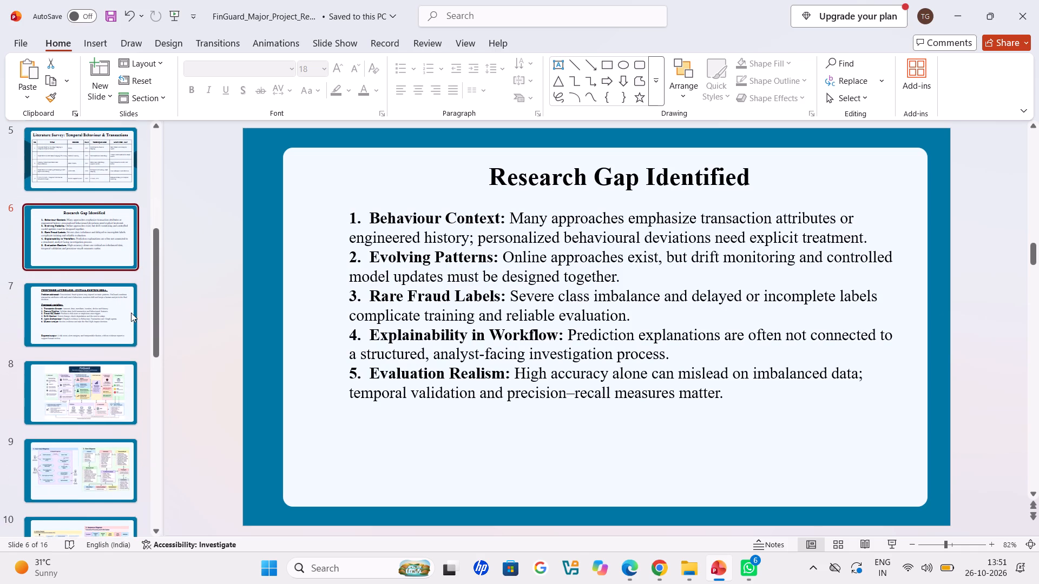
{"action": "scroll", "coordinate": [131, 313], "scroll_direction": "down", "scroll_amount": 1}
{"action": "left_click", "coordinate": [76, 163]}
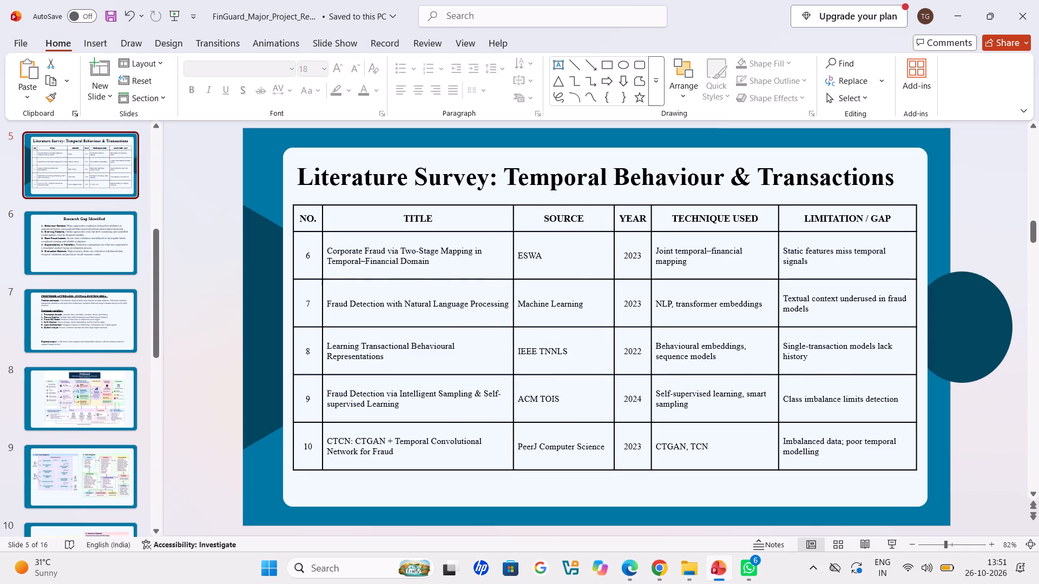
{"action": "left_click", "coordinate": [254, 280]}
{"action": "key", "text": "Delete"}
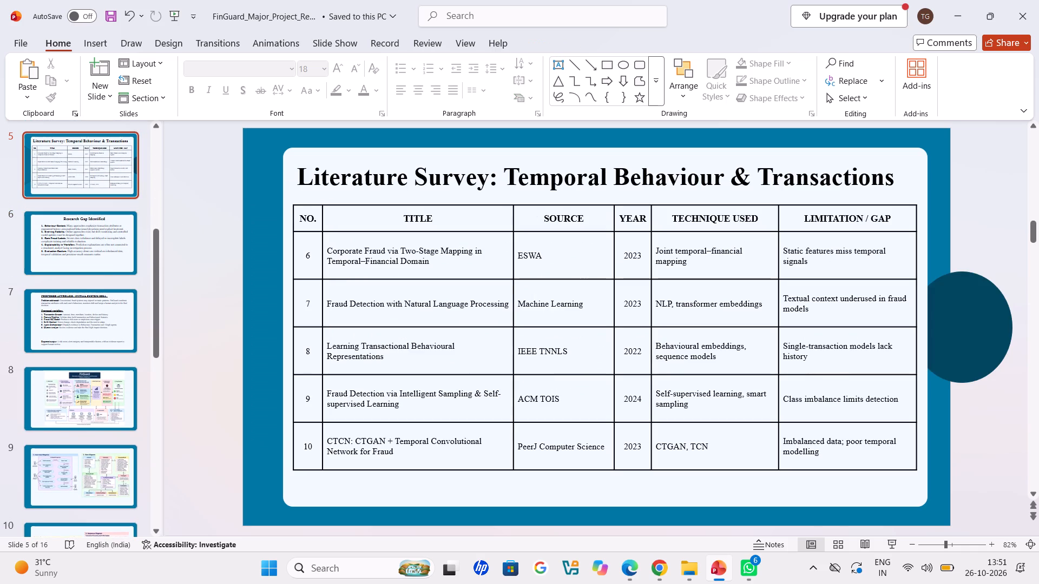
{"action": "left_click", "coordinate": [984, 330]}
{"action": "key", "text": "Delete"}
Delete the dark angular side shape and the dark circle behind the table on slide 4, Literature Survey: Fraud & Anomaly Detection.
{"action": "scroll", "coordinate": [51, 304], "scroll_direction": "up", "scroll_amount": 2}
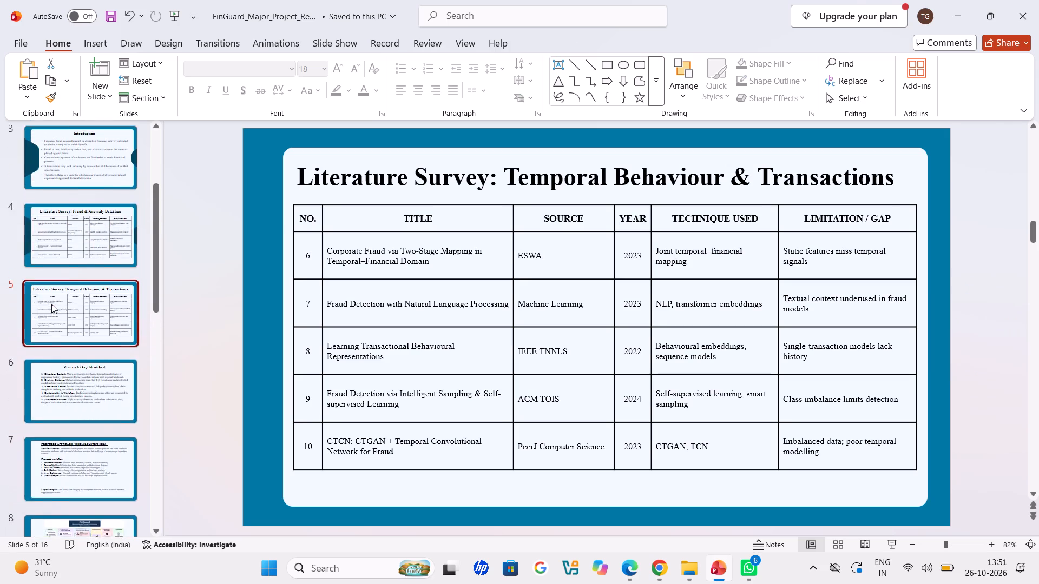
{"action": "scroll", "coordinate": [51, 304], "scroll_direction": "up", "scroll_amount": 1}
{"action": "left_click", "coordinate": [87, 249]}
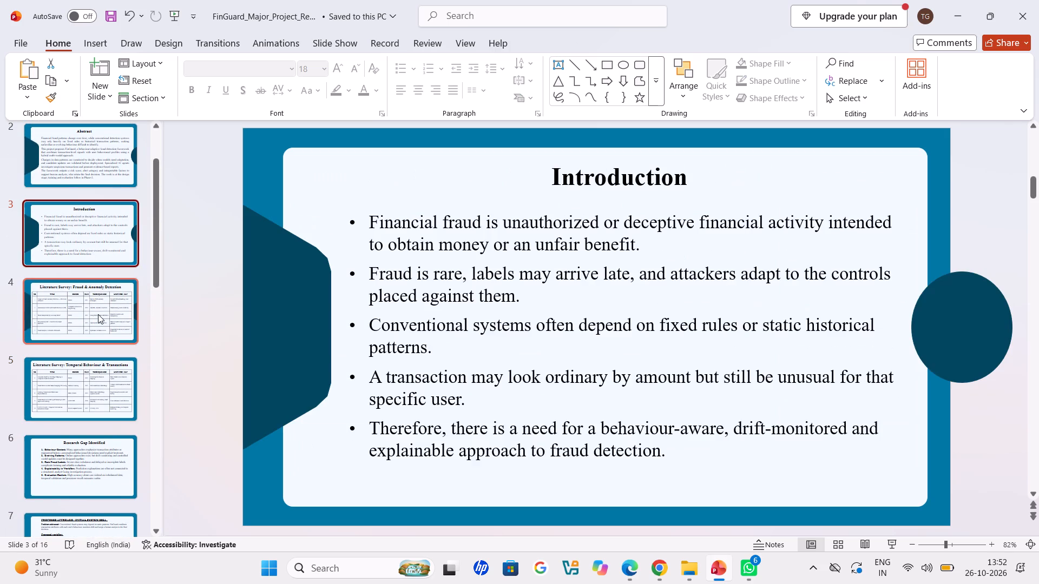
{"action": "left_click", "coordinate": [98, 314]}
{"action": "left_click", "coordinate": [258, 339]}
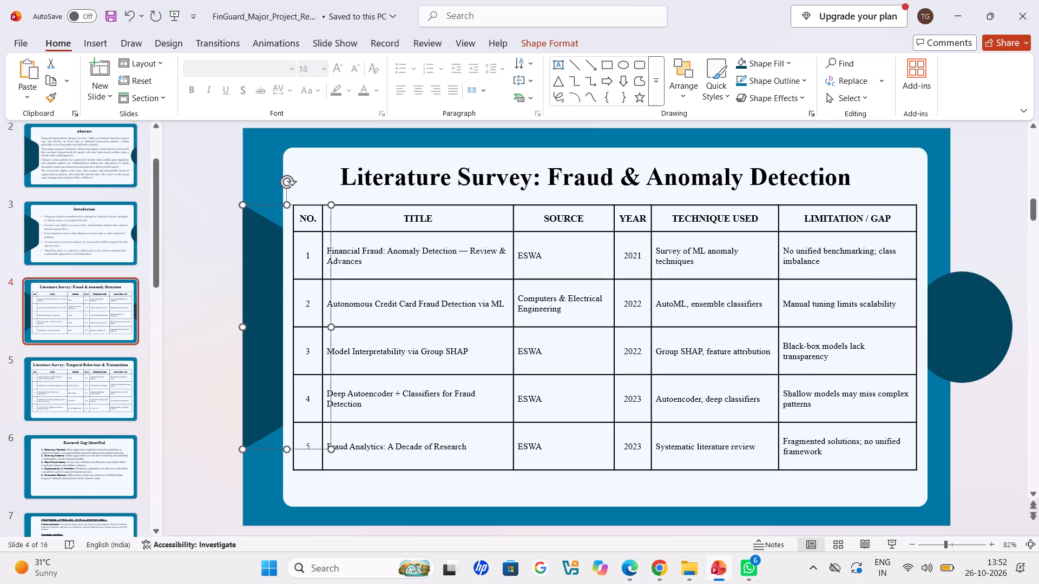
{"action": "key", "text": "Delete"}
{"action": "left_click", "coordinate": [953, 320]}
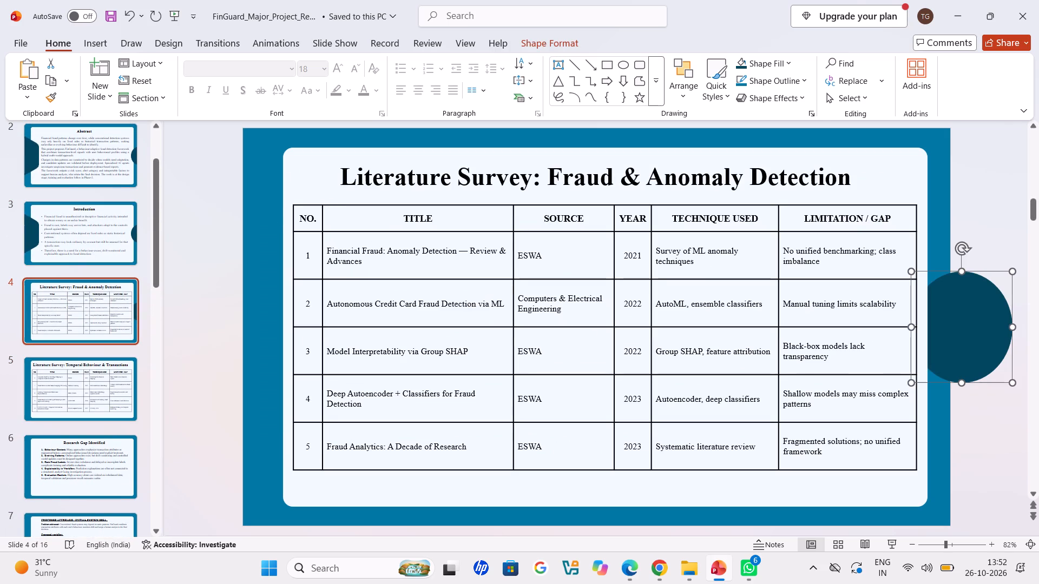
{"action": "key", "text": "Delete"}
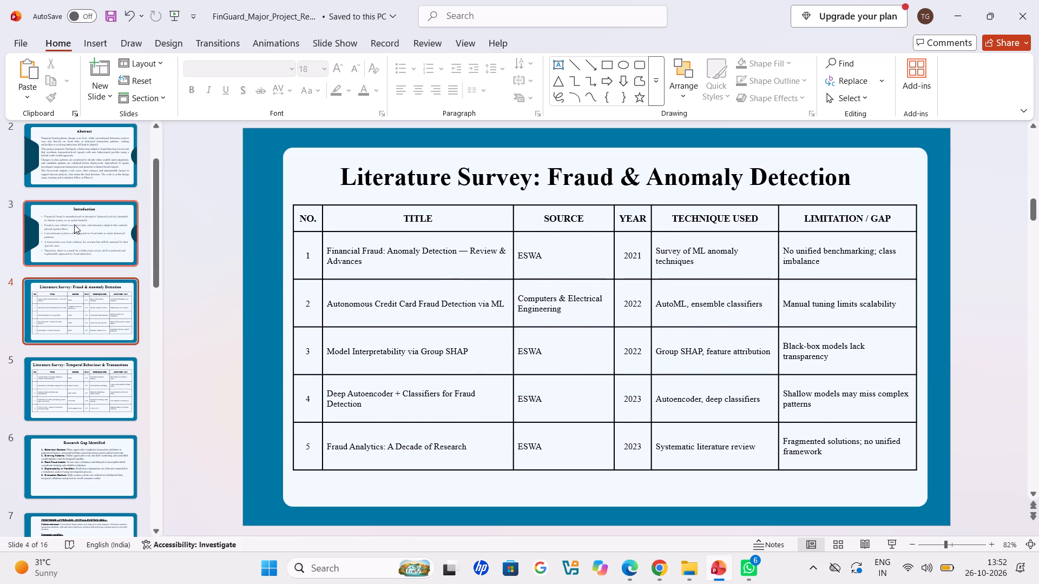
Delete the dark angular side shape and the dark circle from slide 3, Introduction.
{"action": "left_click", "coordinate": [74, 224]}
{"action": "left_click", "coordinate": [265, 309]}
{"action": "key", "text": "Delete"}
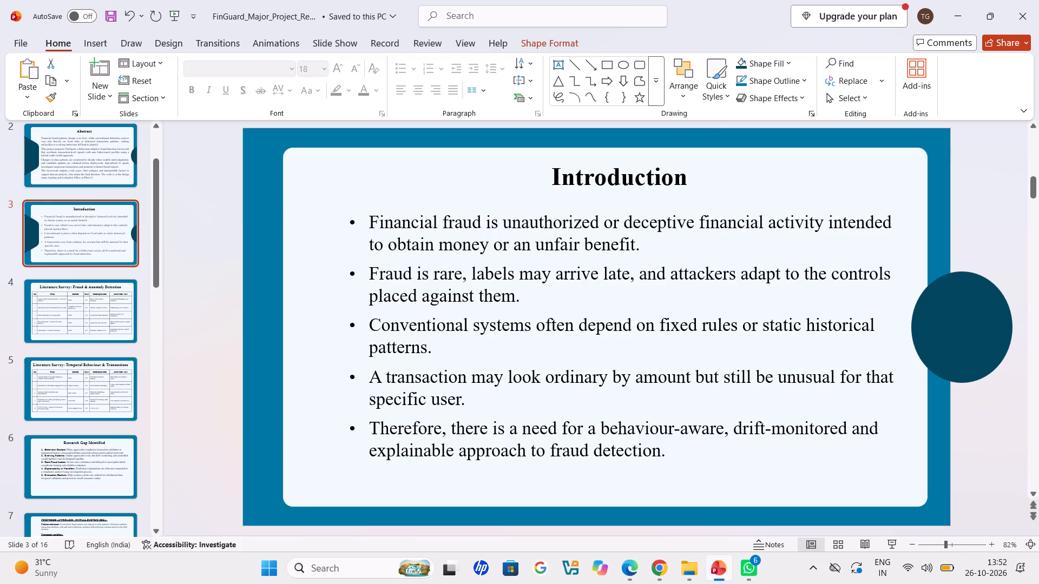
{"action": "left_click", "coordinate": [966, 334]}
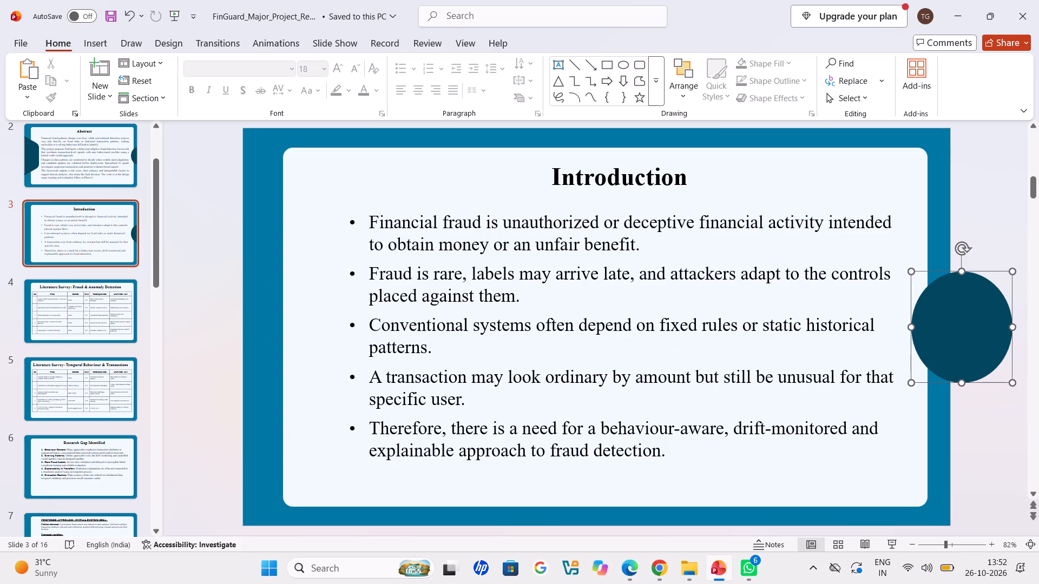
{"action": "key", "text": "Delete"}
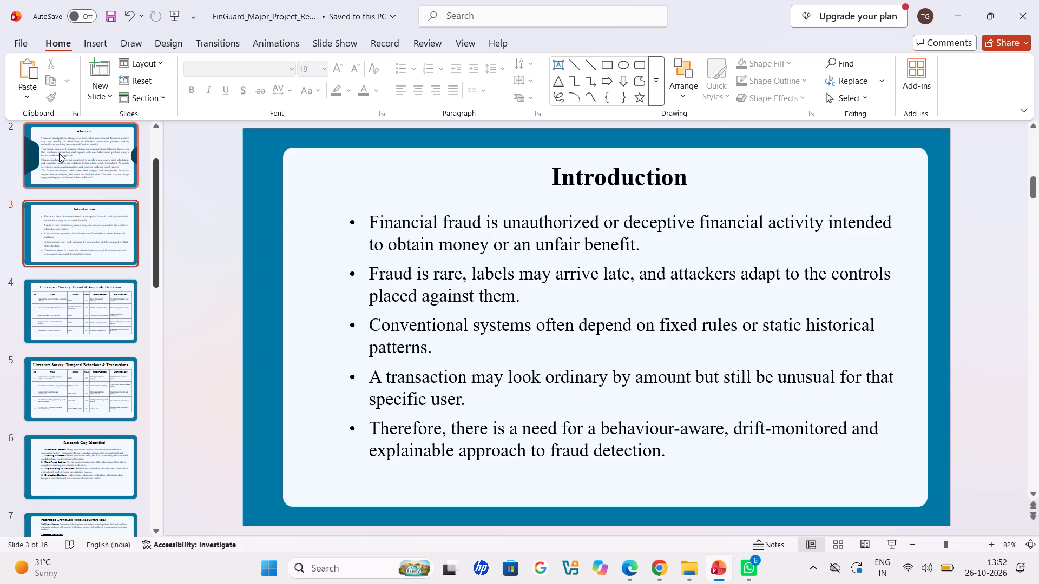
Delete the dark angular side shape and the dark circle from slide 2, Abstract.
{"action": "left_click", "coordinate": [59, 153]}
{"action": "left_click", "coordinate": [272, 330]}
{"action": "key", "text": "Delete"}
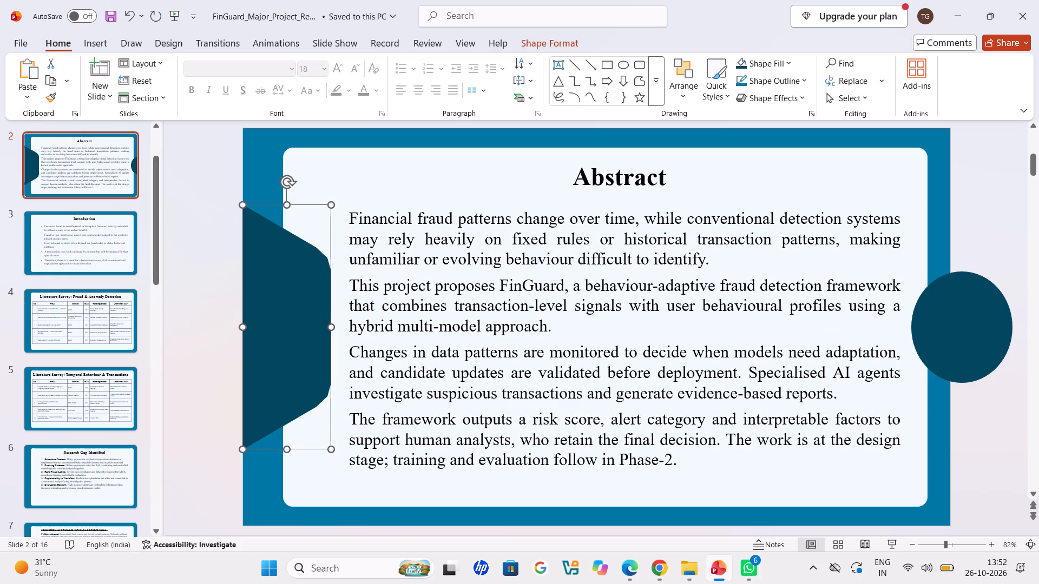
{"action": "left_click", "coordinate": [950, 314]}
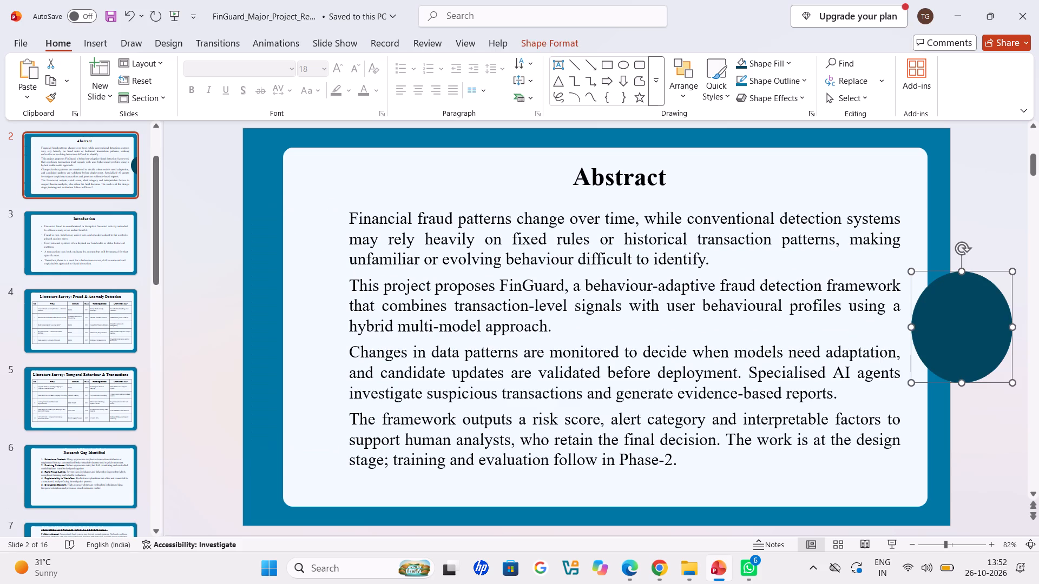
{"action": "key", "text": "Delete"}
Delete both stacked dark angular side shapes and both stacked dark circles from the title slide.
{"action": "scroll", "coordinate": [103, 270], "scroll_direction": "up", "scroll_amount": 2}
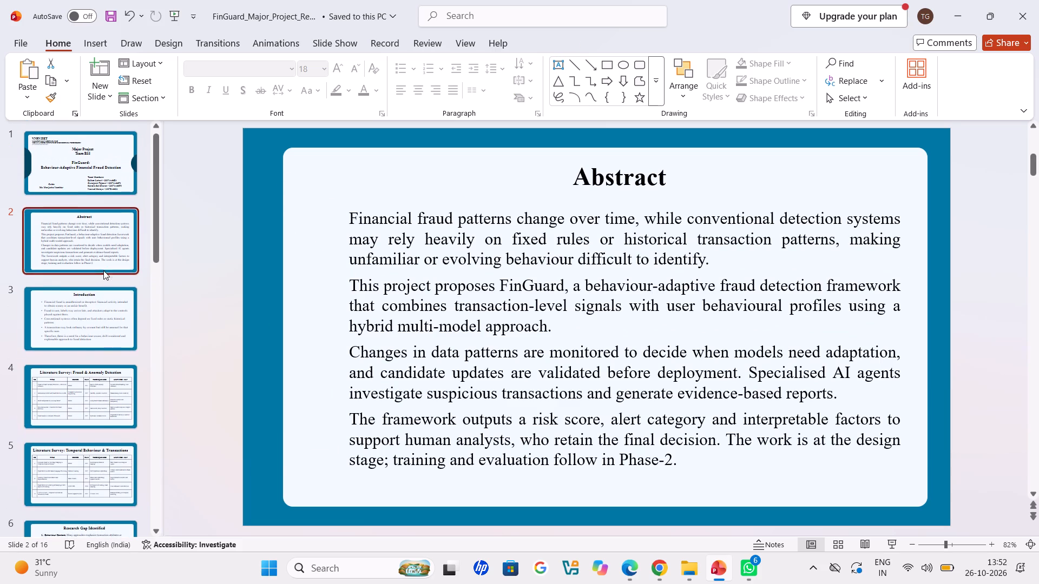
{"action": "scroll", "coordinate": [103, 270], "scroll_direction": "up", "scroll_amount": 2}
{"action": "left_click", "coordinate": [93, 182]}
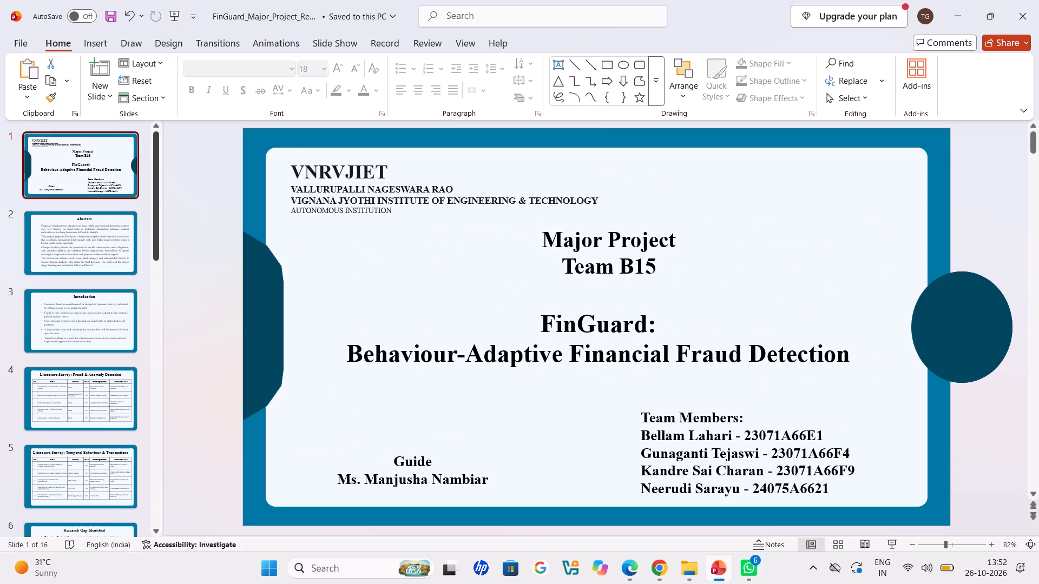
{"action": "left_click", "coordinate": [252, 322]}
{"action": "key", "text": "Delete"}
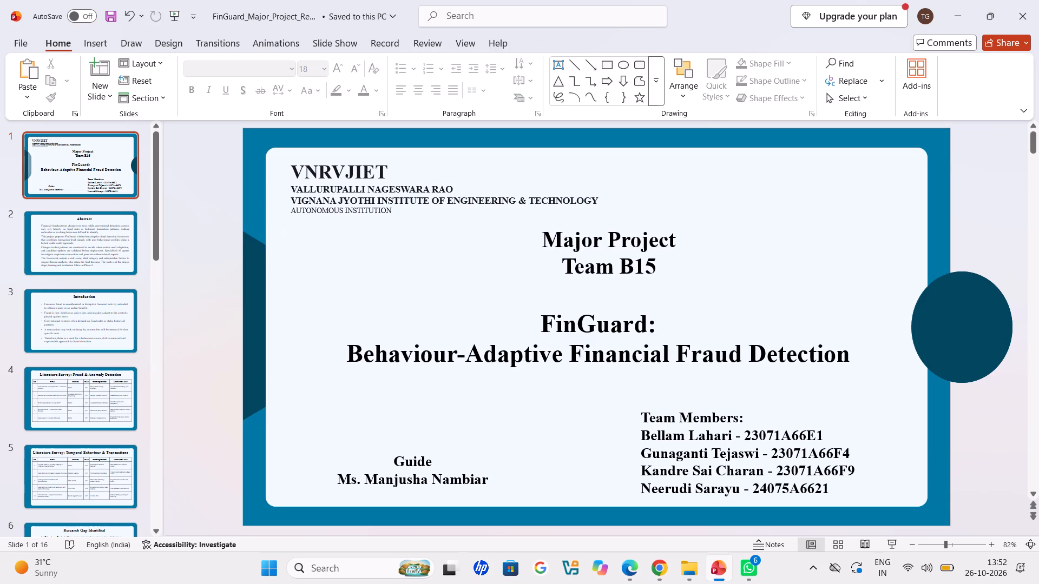
{"action": "left_click", "coordinate": [252, 308]}
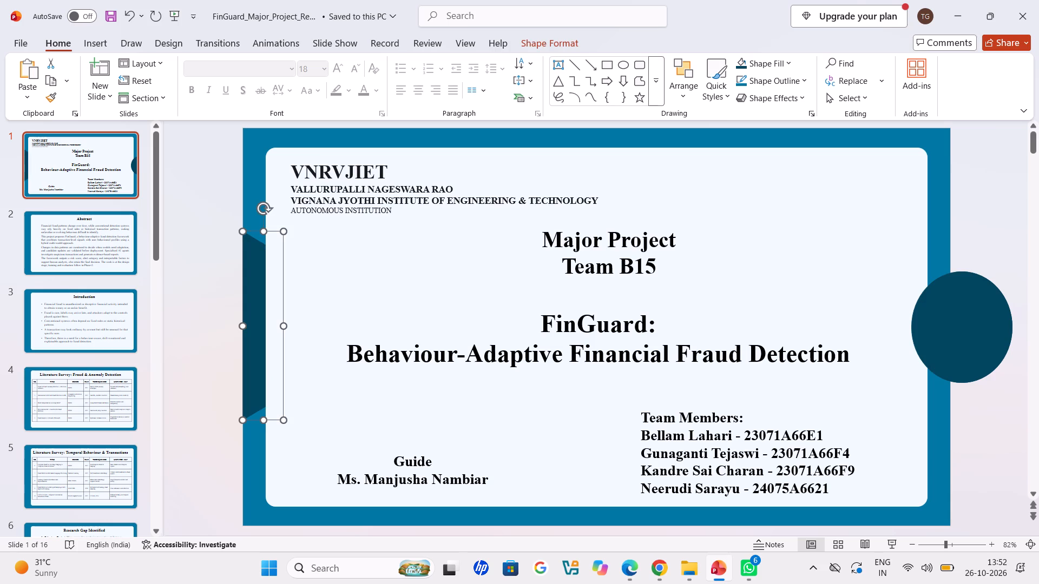
{"action": "key", "text": "BackSpace"}
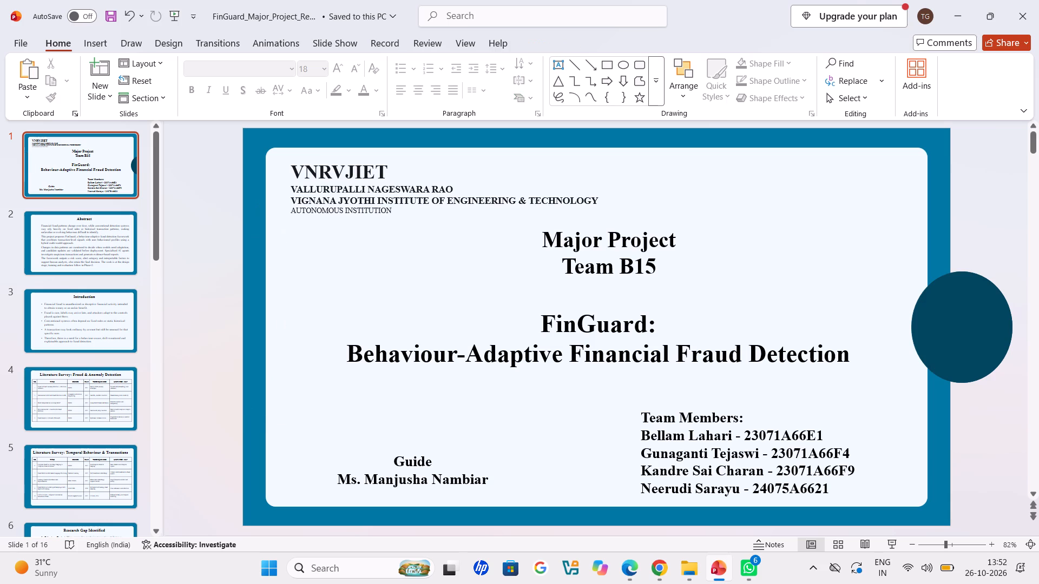
{"action": "left_click", "coordinate": [945, 310]}
{"action": "key", "text": "Delete"}
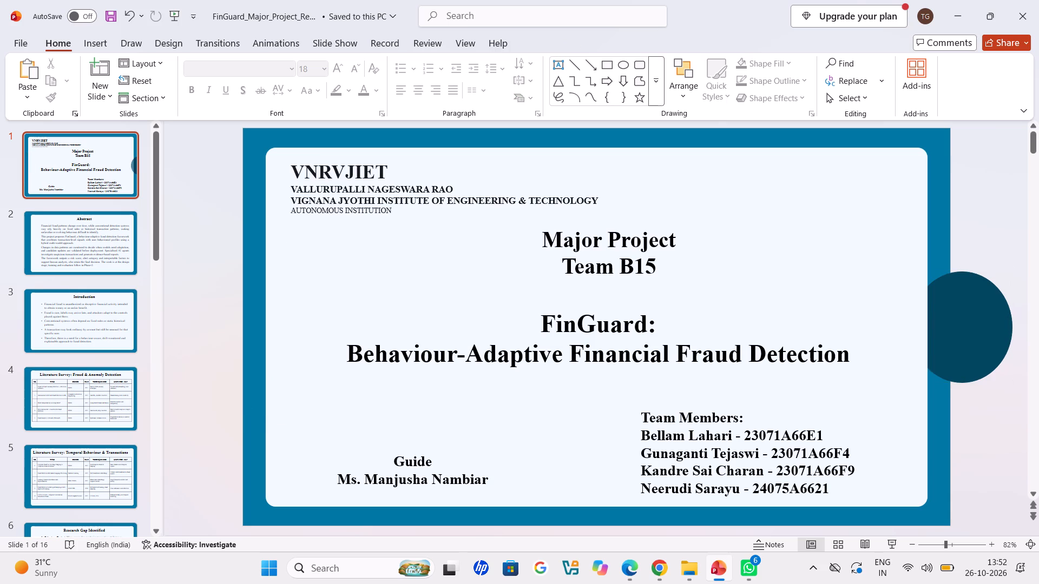
{"action": "left_click", "coordinate": [952, 326]}
{"action": "key", "text": "Delete"}
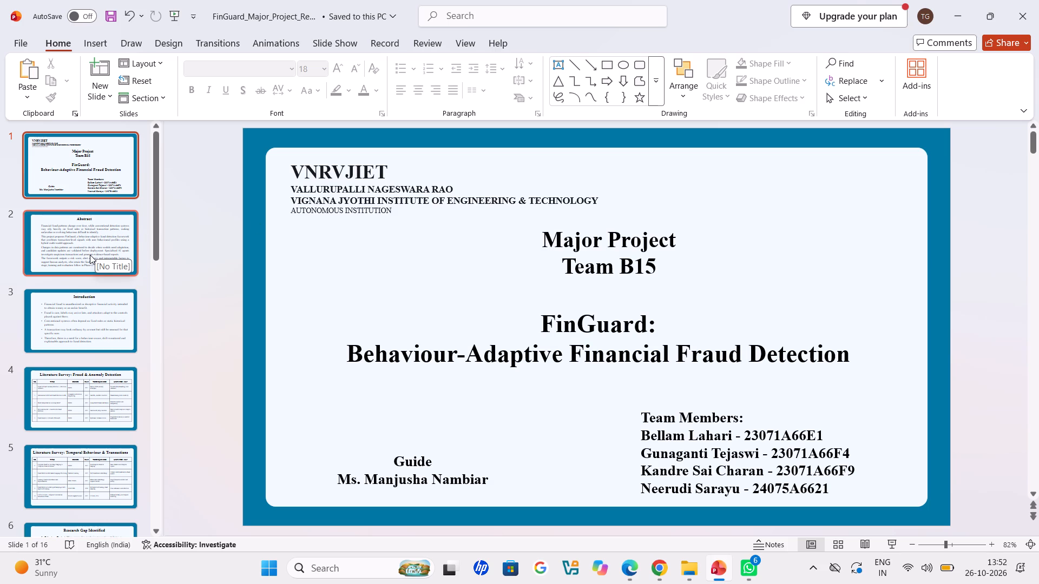
Look through the slides from the Abstract to the System Architecture diagram to check their backgrounds.
{"action": "left_click", "coordinate": [75, 265]}
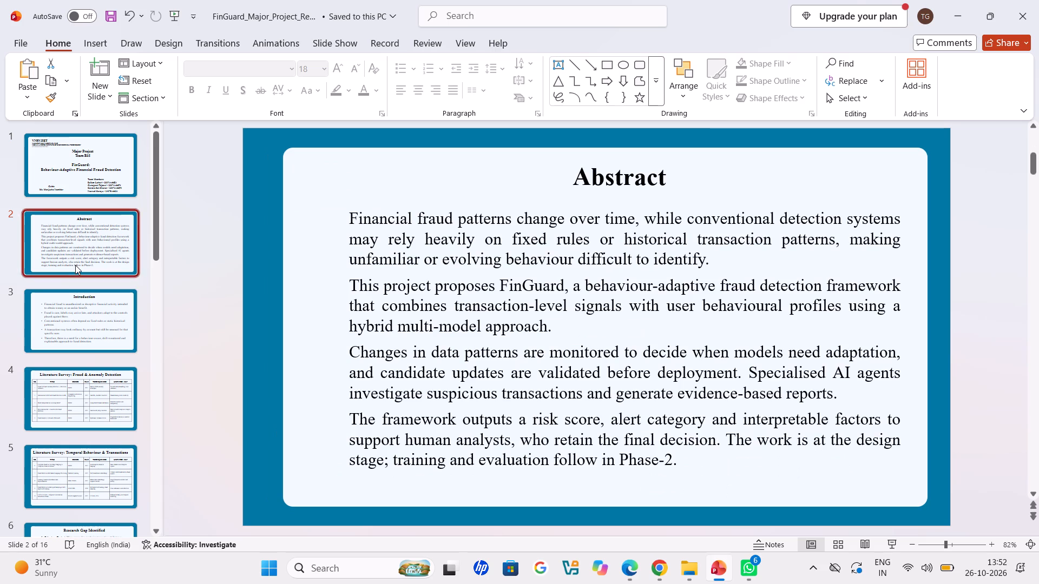
{"action": "left_click", "coordinate": [96, 332]}
{"action": "left_click", "coordinate": [99, 387]}
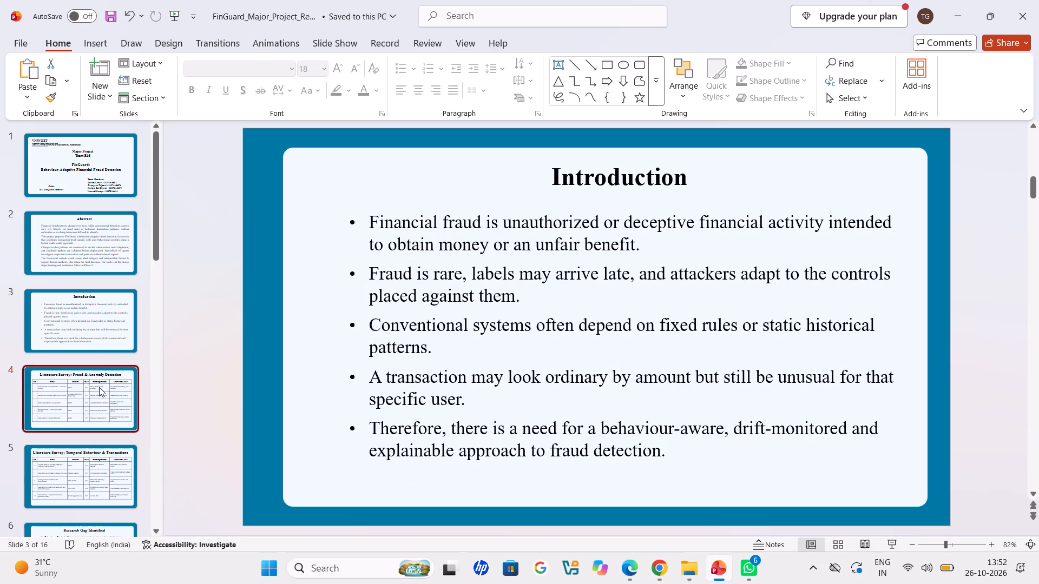
{"action": "scroll", "coordinate": [99, 387], "scroll_direction": "down", "scroll_amount": 2}
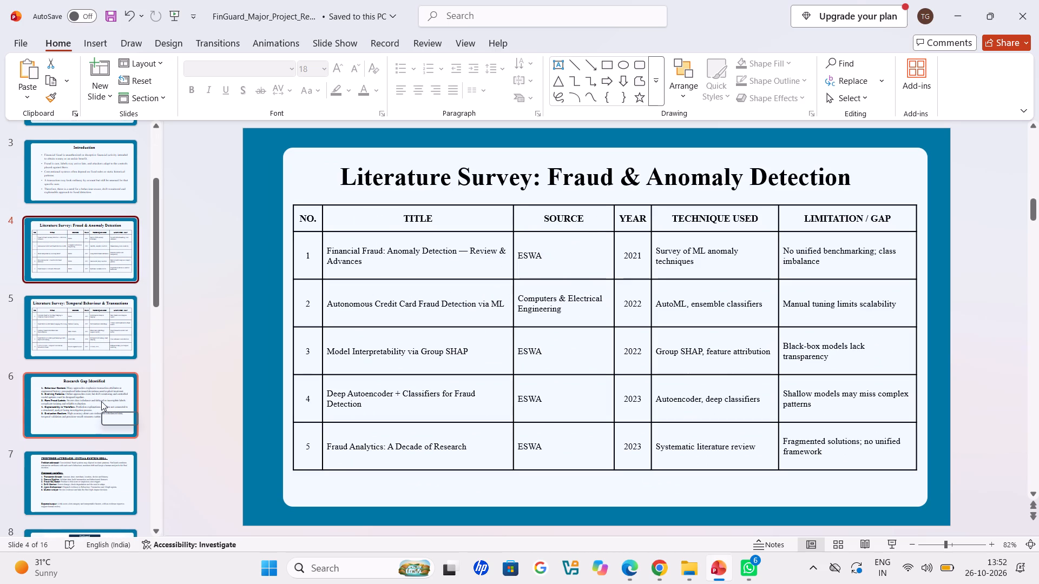
{"action": "scroll", "coordinate": [101, 401], "scroll_direction": "down", "scroll_amount": 2}
{"action": "left_click", "coordinate": [102, 383]}
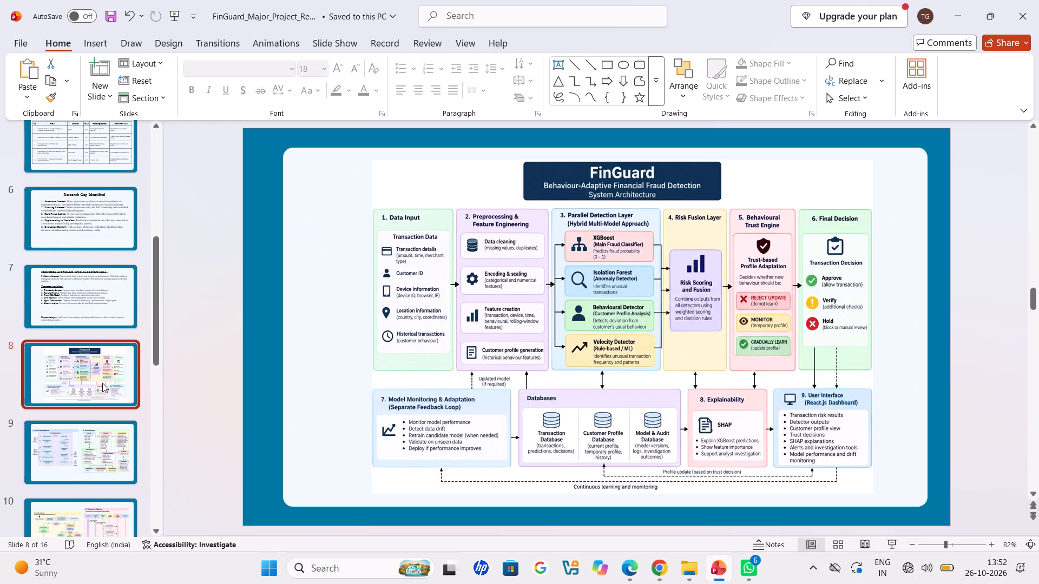
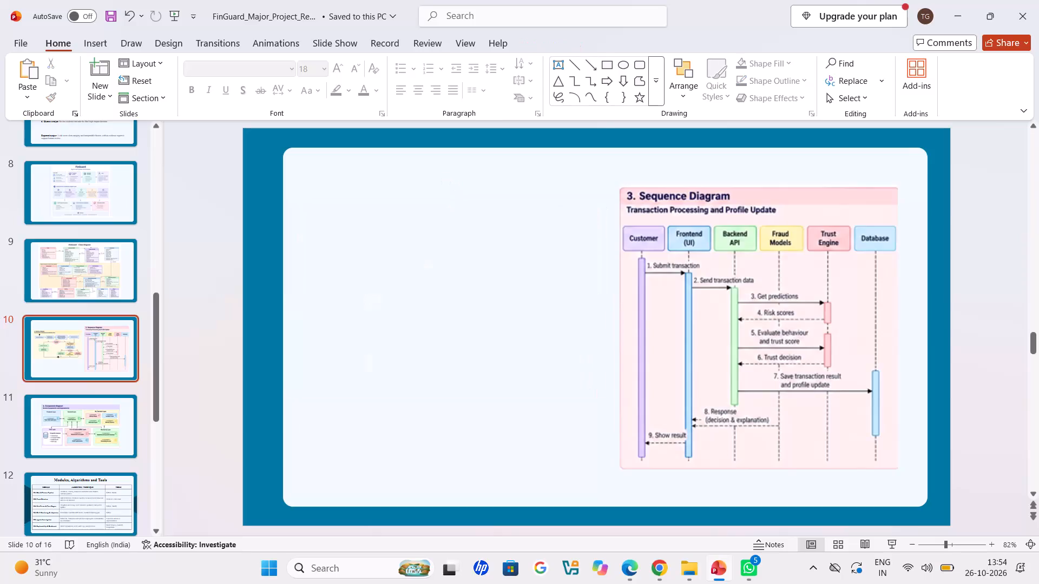
Delete the Sequence Diagram picture from slide 10.
{"action": "left_click", "coordinate": [720, 293]}
{"action": "key", "text": "Delete"}
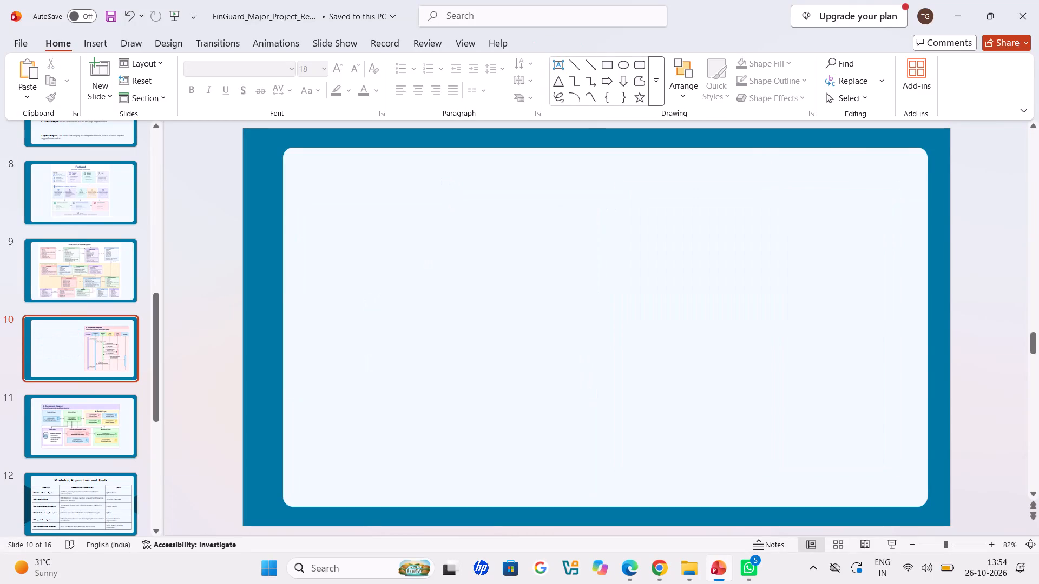
Paste the FinGuard Use Case Diagram onto slide 10 and resize it to about 16.2 cm high, spanning the white panel's width.
{"action": "key", "text": "ctrl+v"}
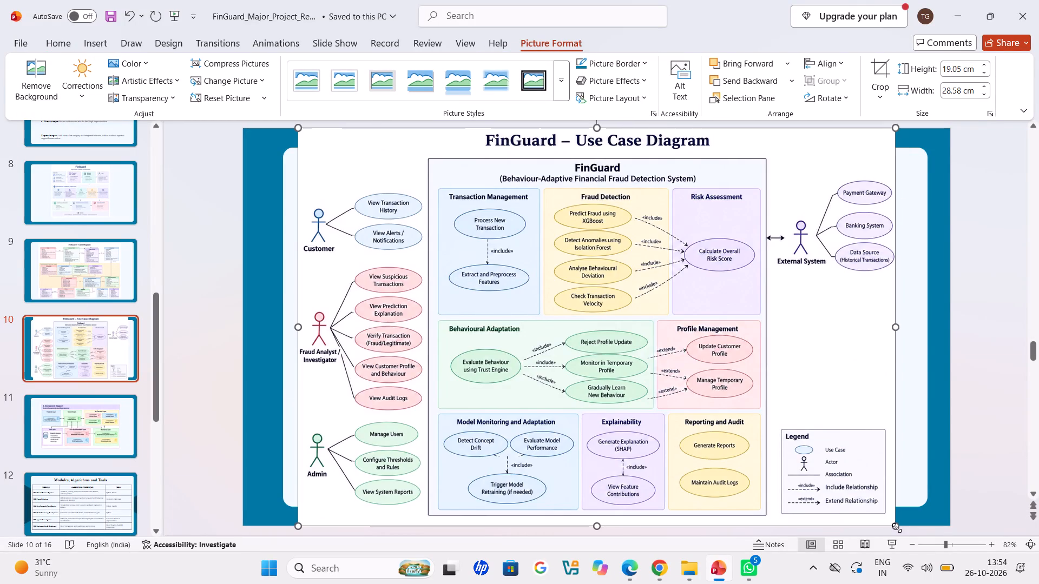
{"action": "left_click_drag", "start_coordinate": [897, 528], "coordinate": [845, 485]}
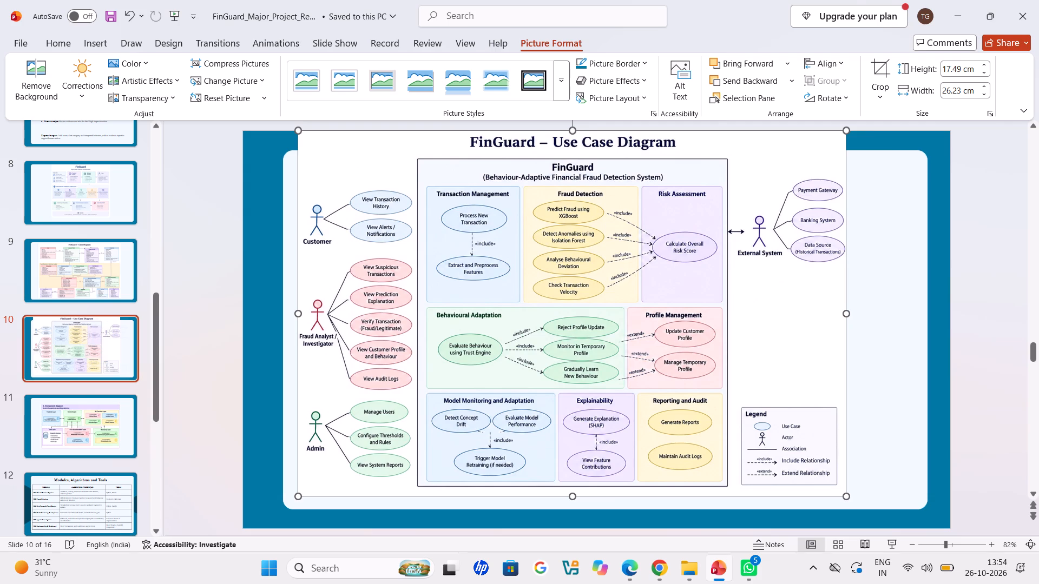
{"action": "left_click_drag", "start_coordinate": [844, 131], "coordinate": [847, 162]}
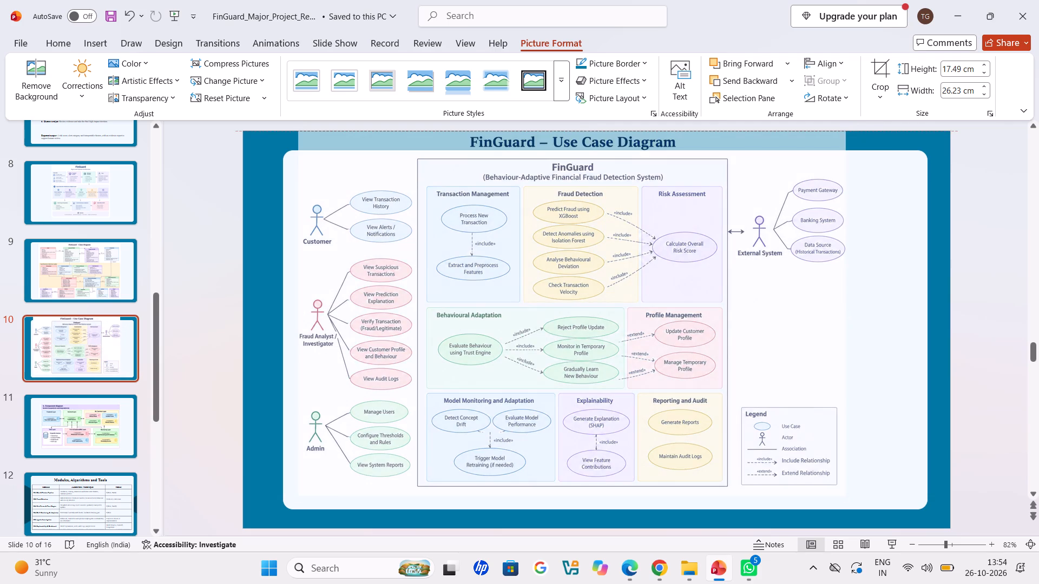
{"action": "left_click_drag", "start_coordinate": [847, 162], "coordinate": [850, 185]}
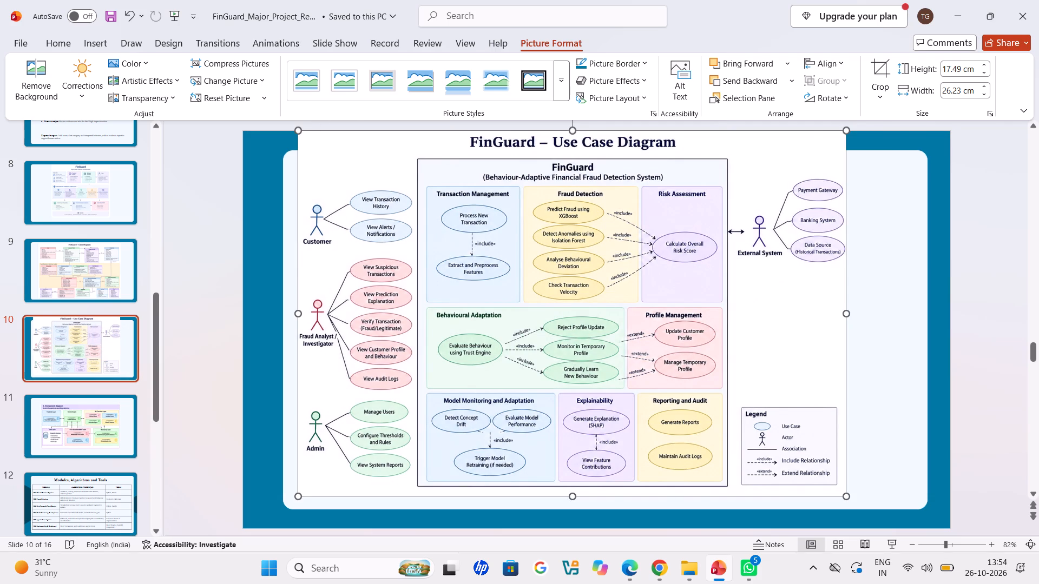
{"action": "left_click_drag", "start_coordinate": [299, 132], "coordinate": [326, 138]}
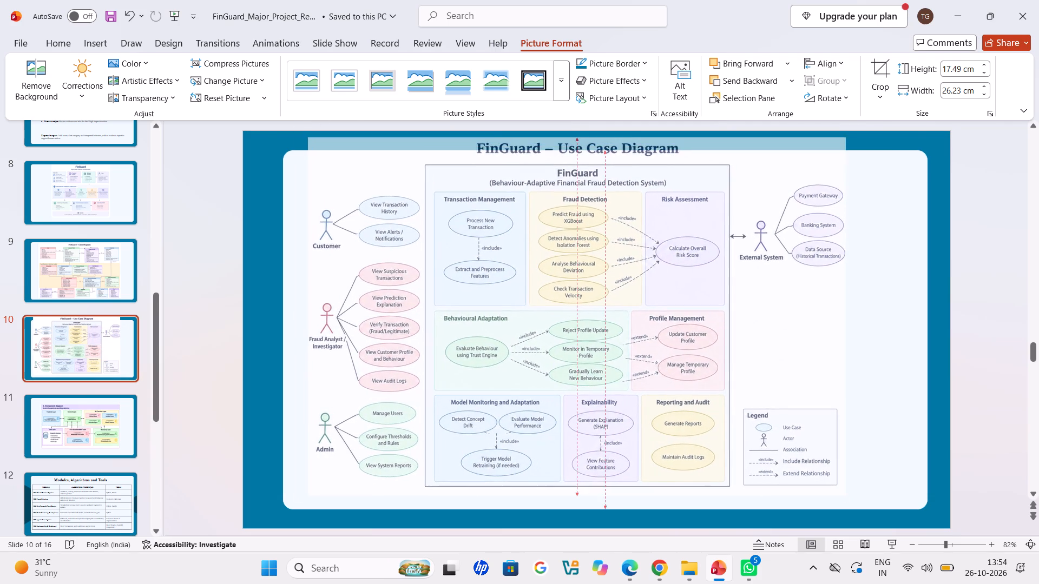
{"action": "left_click_drag", "start_coordinate": [326, 138], "coordinate": [324, 133]}
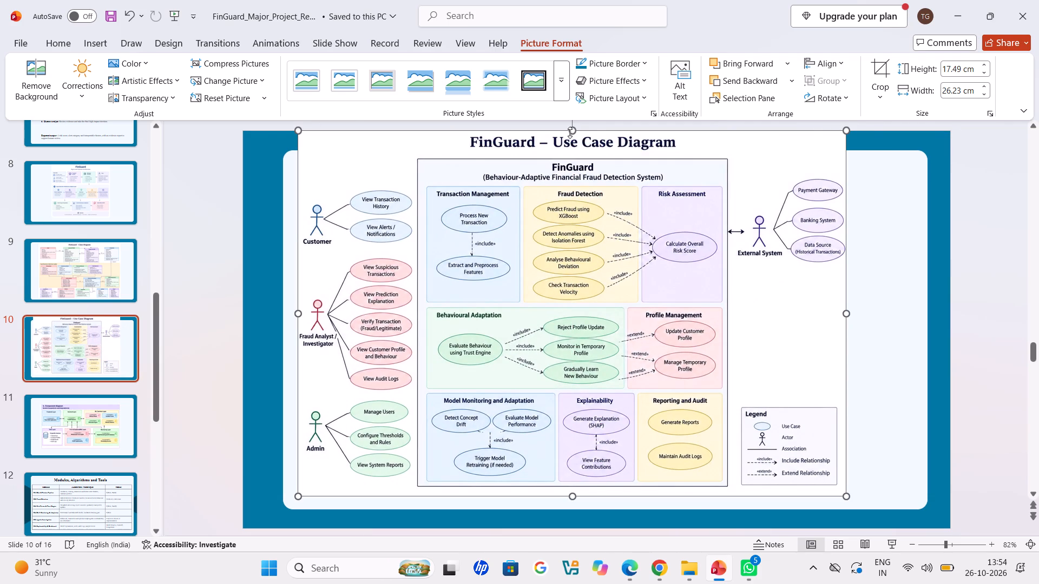
{"action": "left_click_drag", "start_coordinate": [569, 132], "coordinate": [582, 158]}
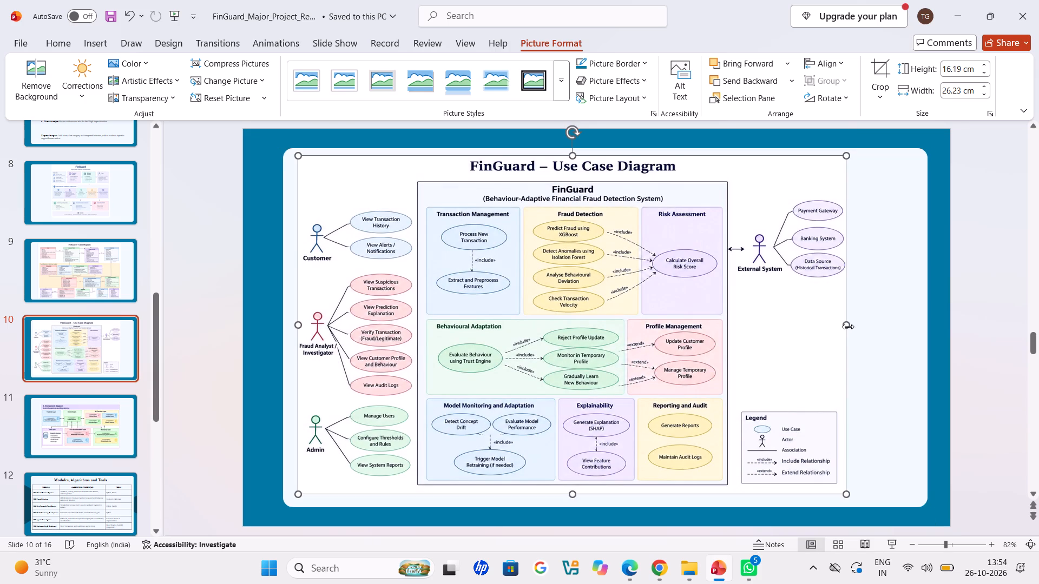
{"action": "left_click_drag", "start_coordinate": [848, 327], "coordinate": [926, 311]}
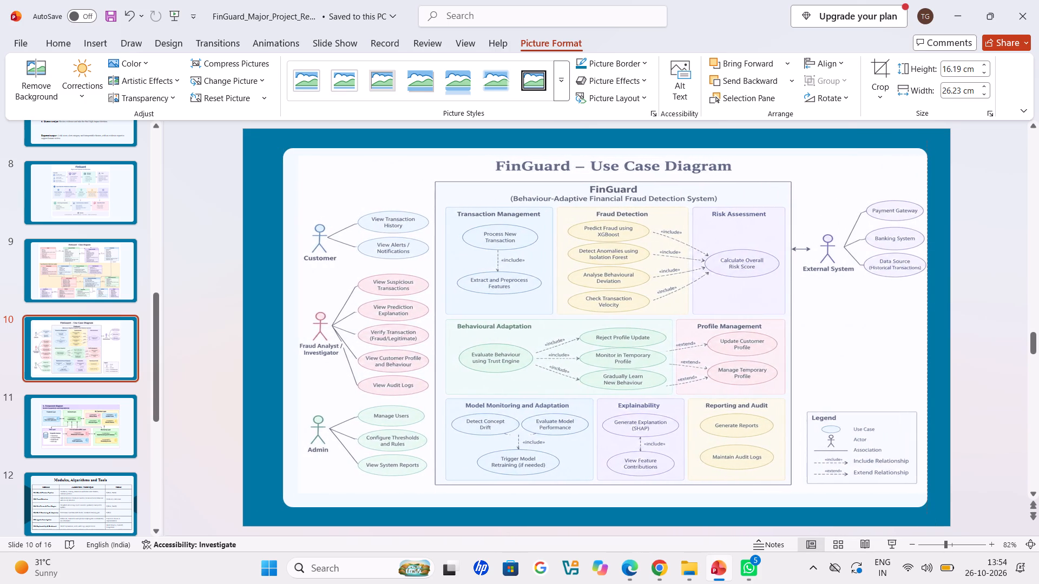
{"action": "left_click_drag", "start_coordinate": [926, 311], "coordinate": [921, 313]}
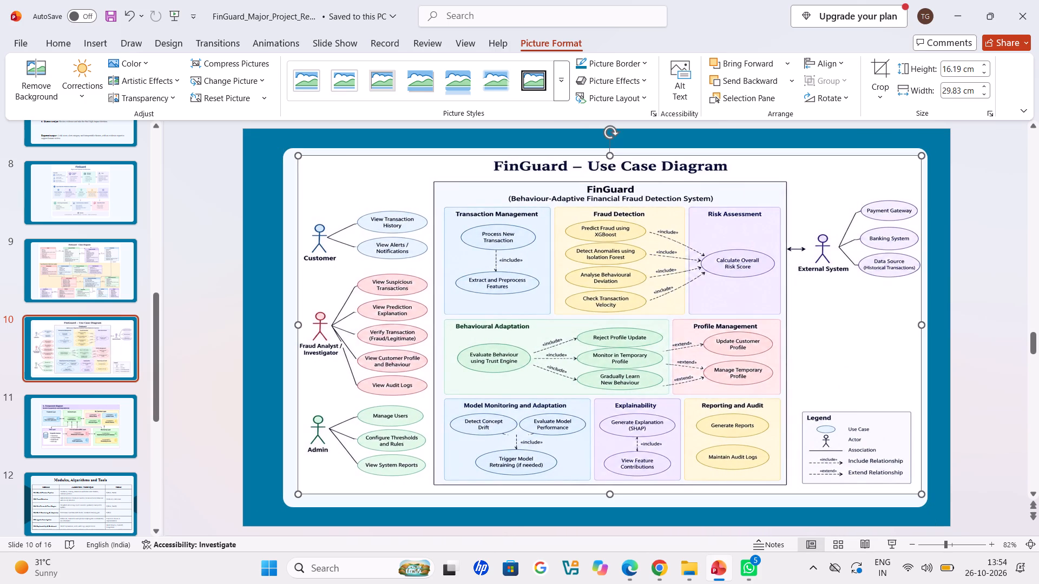
{"action": "left_click_drag", "start_coordinate": [298, 325], "coordinate": [286, 326]}
{"action": "left_click", "coordinate": [220, 333]}
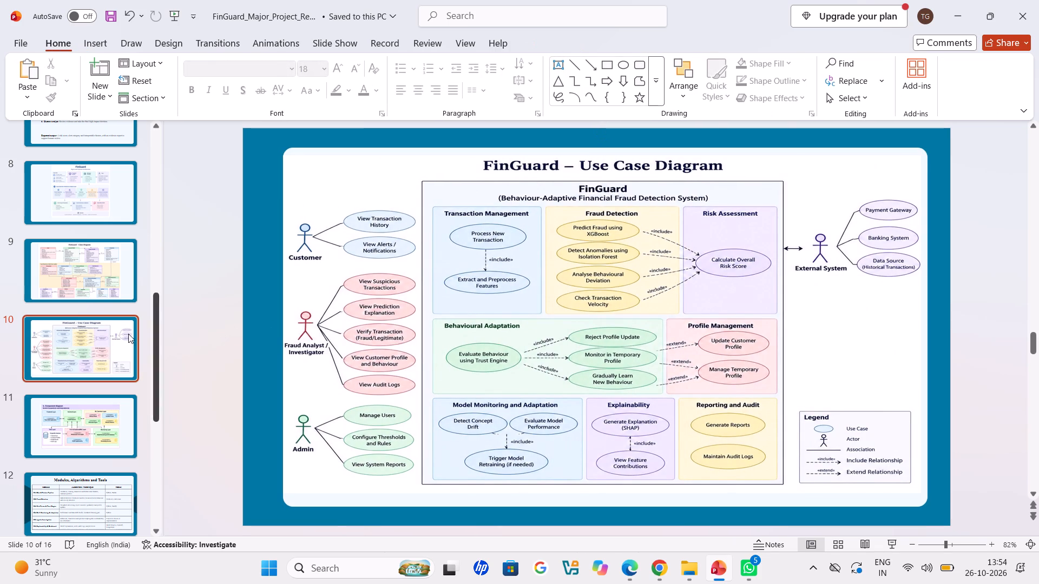
Go to slide 9 with the Class Diagram.
{"action": "left_click", "coordinate": [89, 269]}
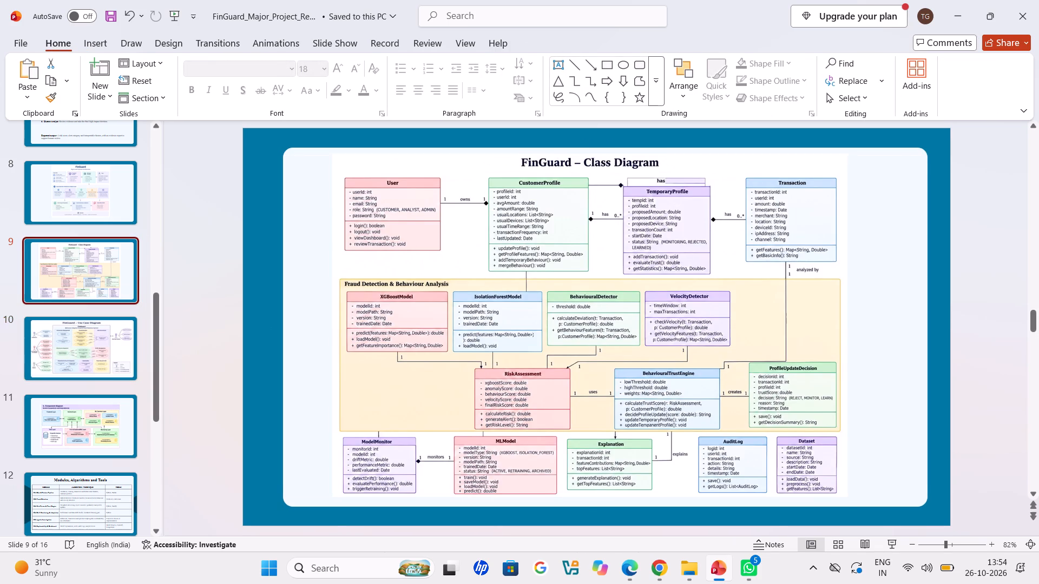
Stretch the Class Diagram picture on slide 9 sideways in both directions so it spans the white panel's full width.
{"action": "left_click", "coordinate": [462, 260]}
{"action": "left_click_drag", "start_coordinate": [329, 329], "coordinate": [303, 330]}
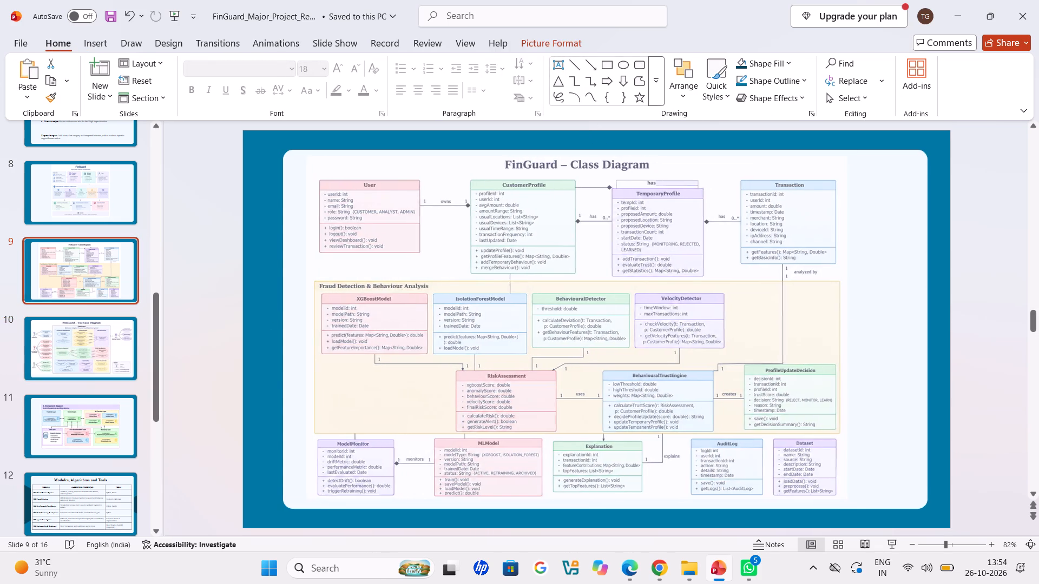
{"action": "left_click_drag", "start_coordinate": [303, 330], "coordinate": [281, 331]}
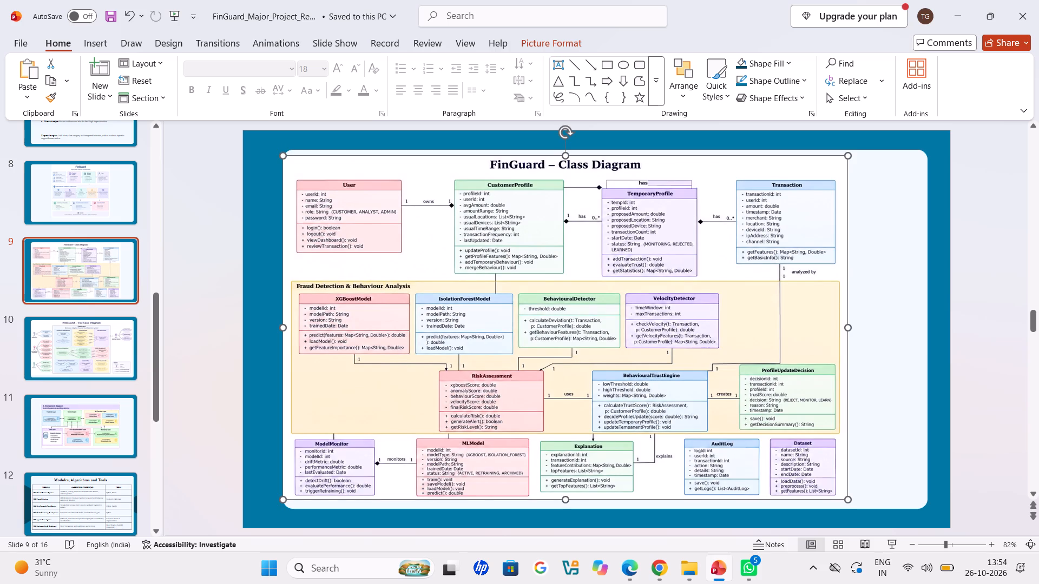
{"action": "left_click_drag", "start_coordinate": [850, 330], "coordinate": [928, 319]}
{"action": "left_click", "coordinate": [977, 285]}
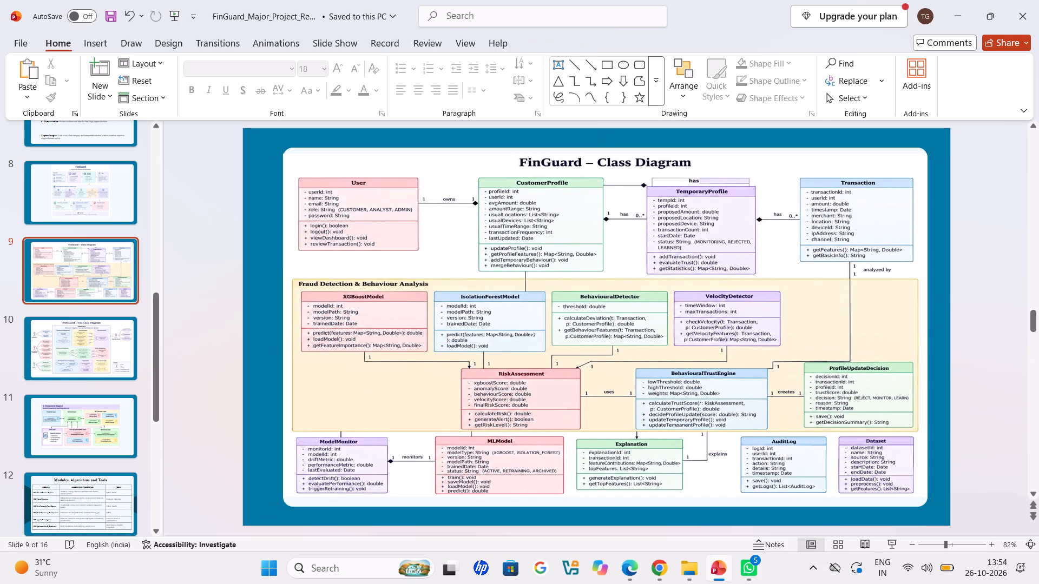
View the Use Case Diagram on slide 10, ending on slide 11 with the Component Diagram.
{"action": "left_click", "coordinate": [93, 353]}
{"action": "left_click", "coordinate": [54, 443]}
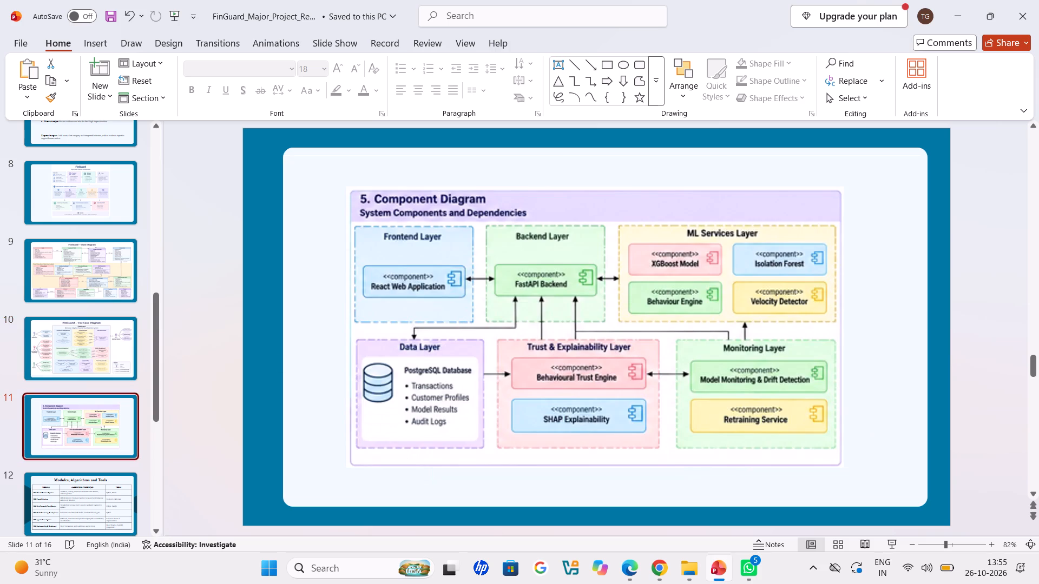
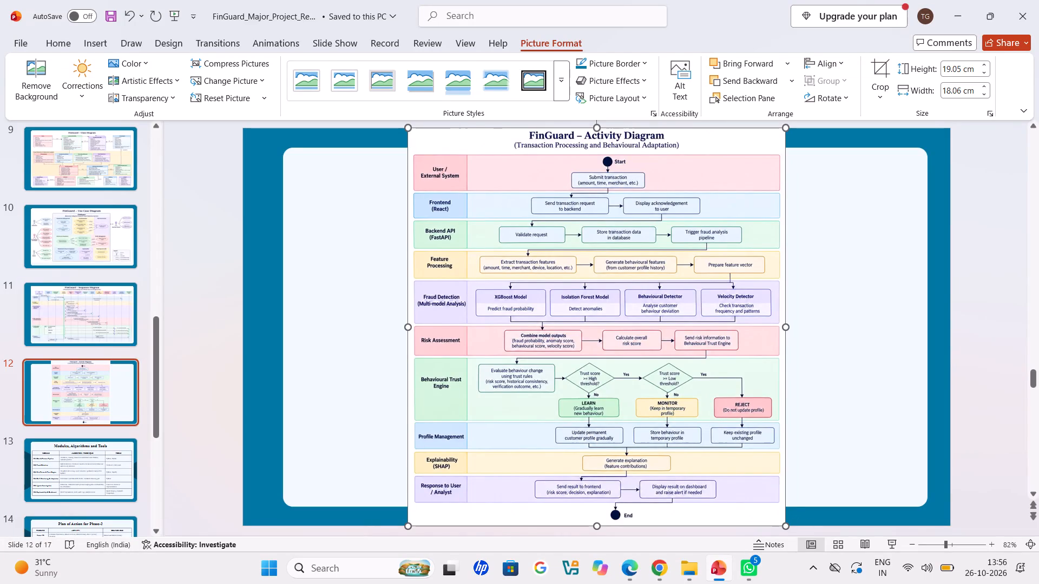
Resize the Activity Diagram picture on slide 12 to about 16.7 cm high and widen it on both sides within the white panel.
{"action": "left_click_drag", "start_coordinate": [790, 525], "coordinate": [756, 492]}
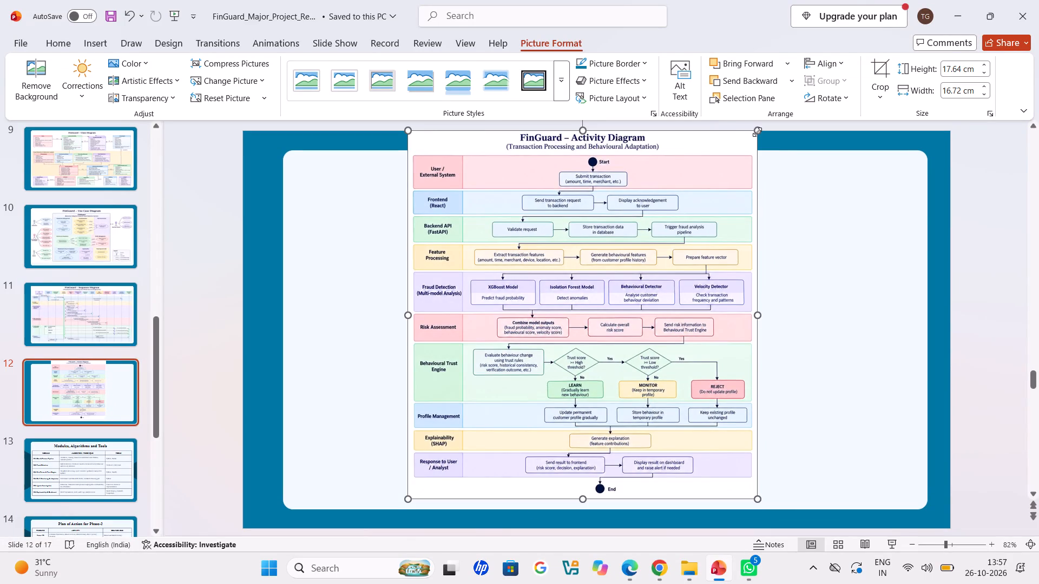
{"action": "left_click_drag", "start_coordinate": [757, 132], "coordinate": [754, 169]}
{"action": "left_click_drag", "start_coordinate": [583, 131], "coordinate": [588, 154]}
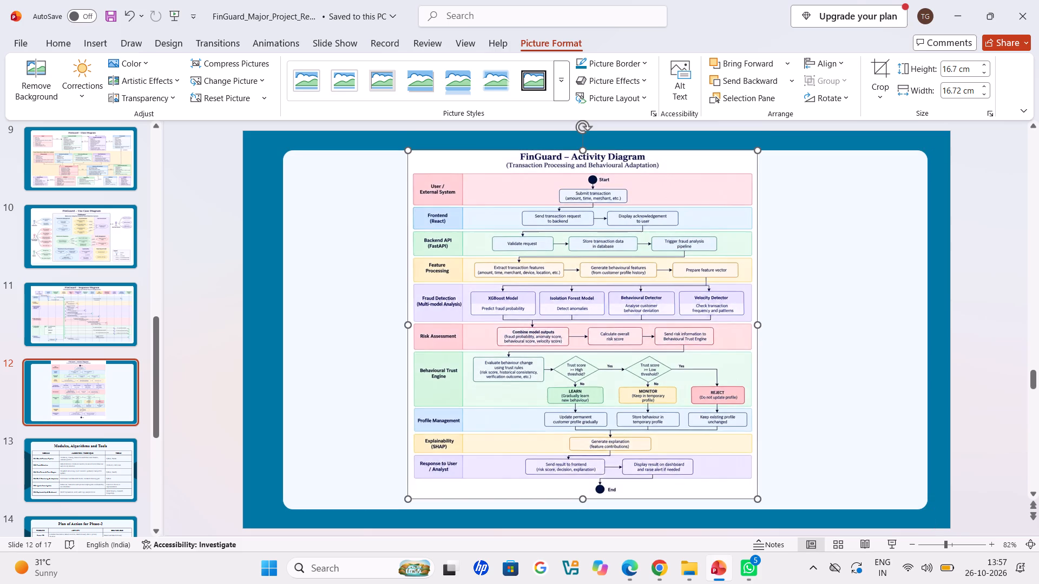
{"action": "left_click", "coordinate": [804, 319]}
{"action": "left_click", "coordinate": [728, 319]}
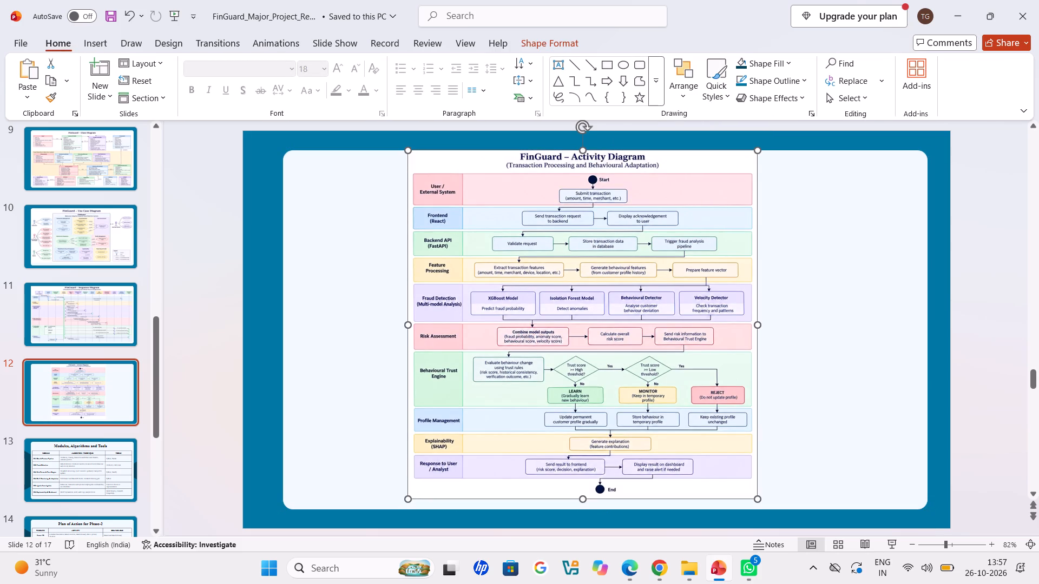
{"action": "left_click_drag", "start_coordinate": [759, 326], "coordinate": [821, 316]}
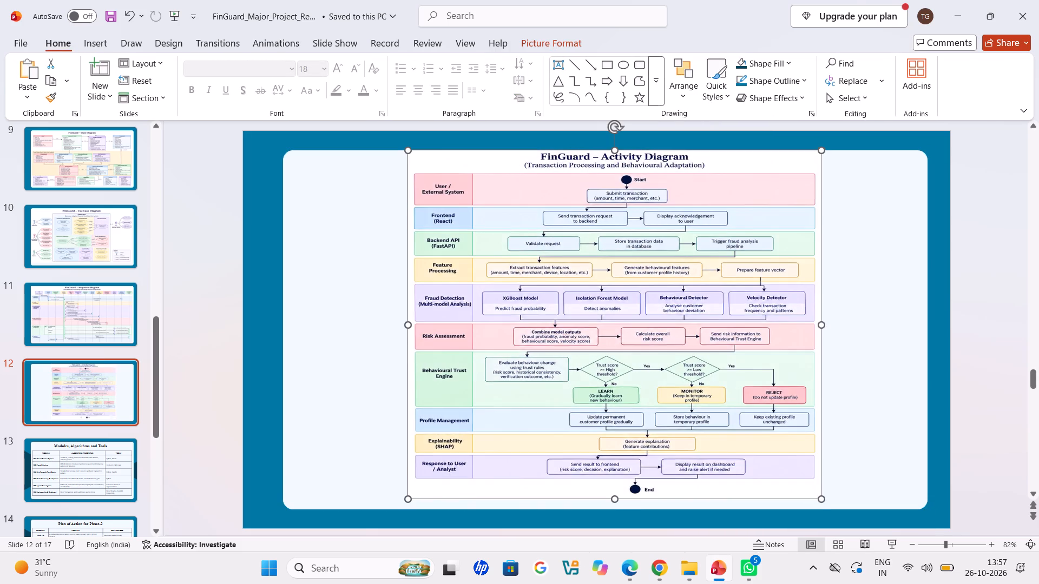
{"action": "left_click_drag", "start_coordinate": [409, 325], "coordinate": [371, 330]}
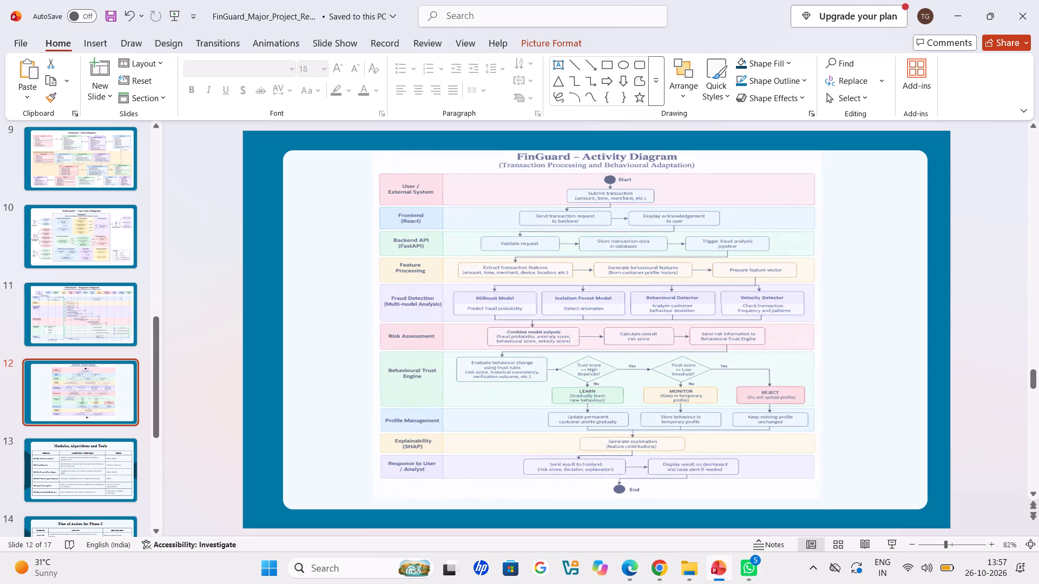
{"action": "left_click_drag", "start_coordinate": [371, 330], "coordinate": [365, 330]}
{"action": "left_click", "coordinate": [846, 265]}
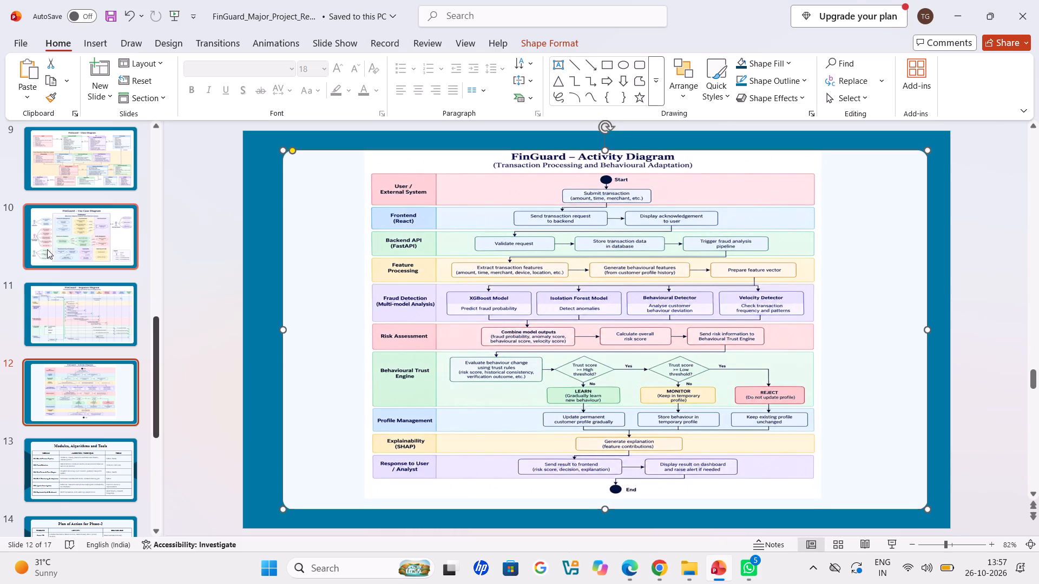
Delete the Modules, Algorithms and Tools slide that follows the Activity Diagram.
{"action": "left_click", "coordinate": [84, 462]}
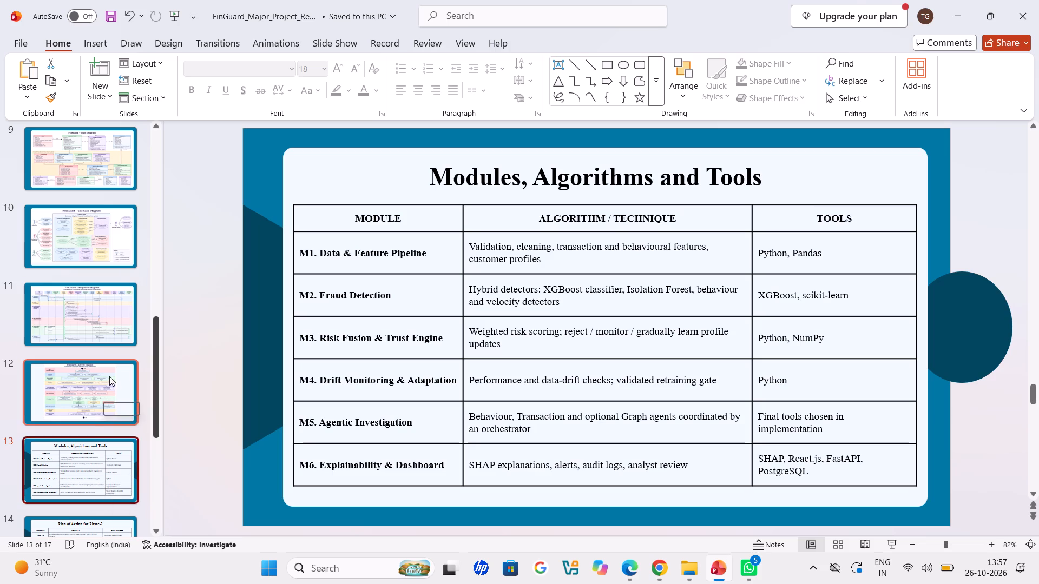
{"action": "left_click", "coordinate": [94, 464]}
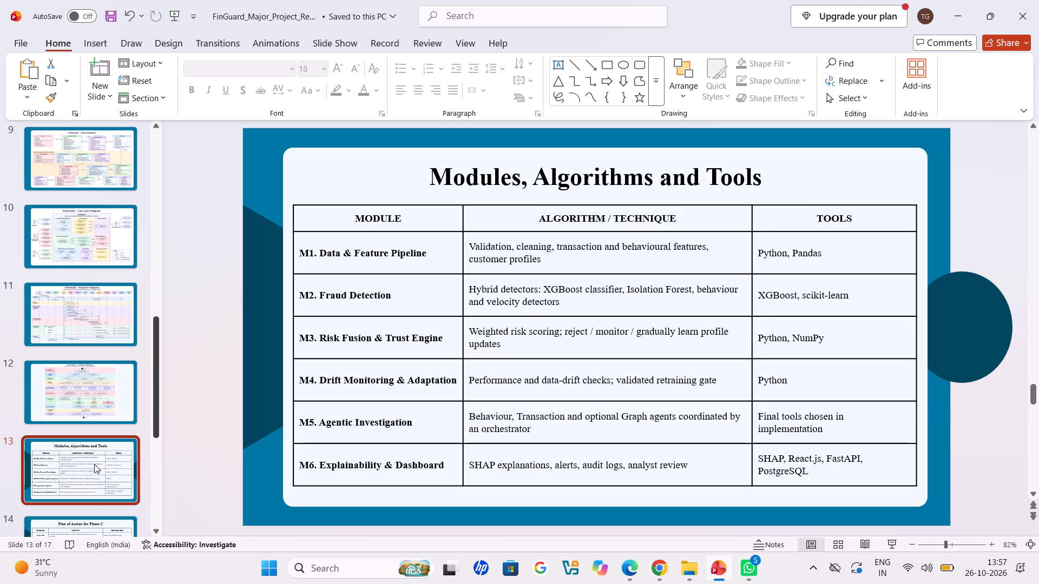
{"action": "key", "text": "Delete"}
Delete the References slide located before the Thank You slide.
{"action": "left_click", "coordinate": [84, 473]}
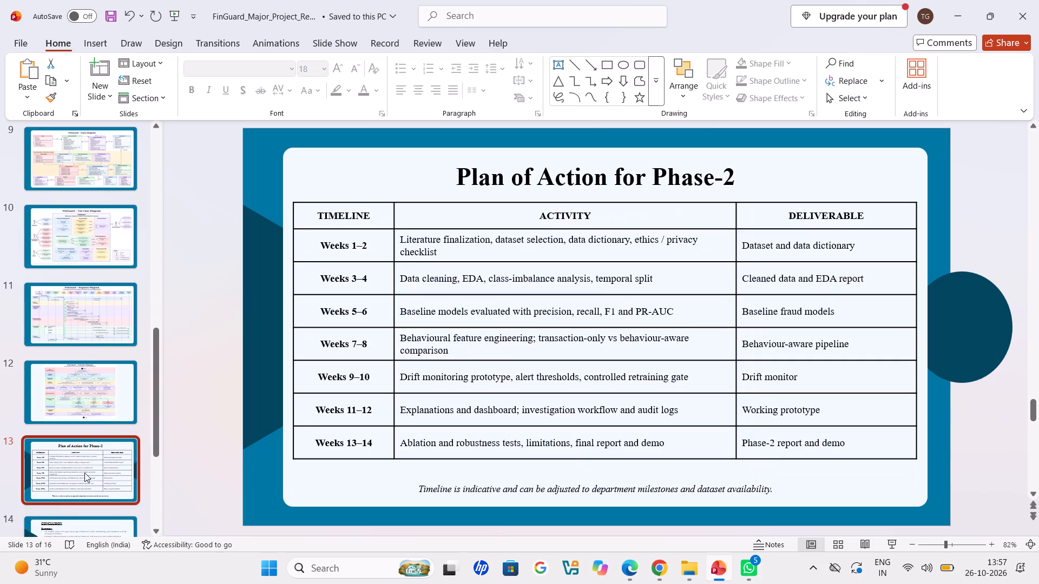
{"action": "scroll", "coordinate": [73, 403], "scroll_direction": "down", "scroll_amount": 3}
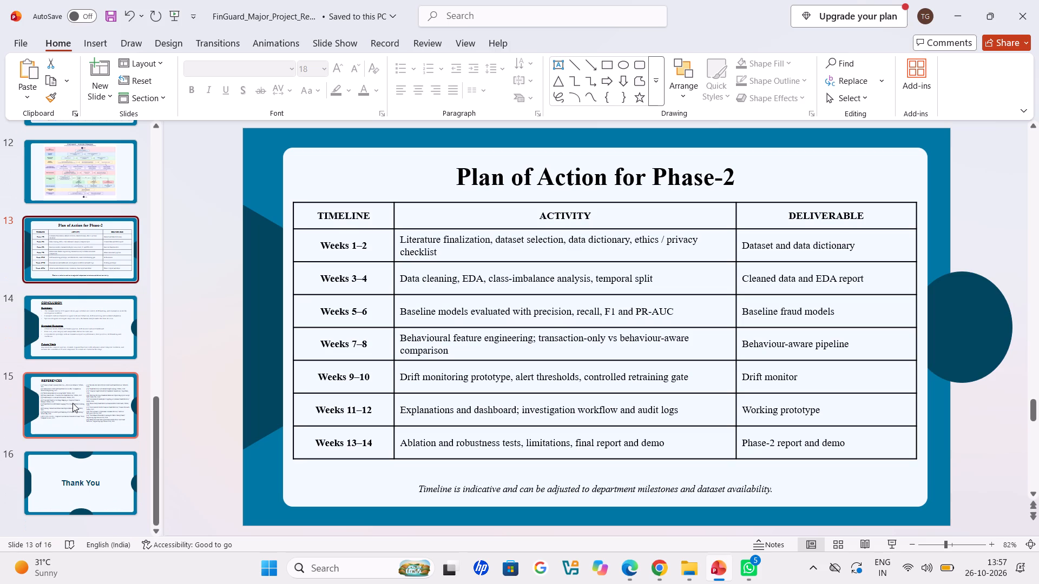
{"action": "left_click", "coordinate": [82, 387]}
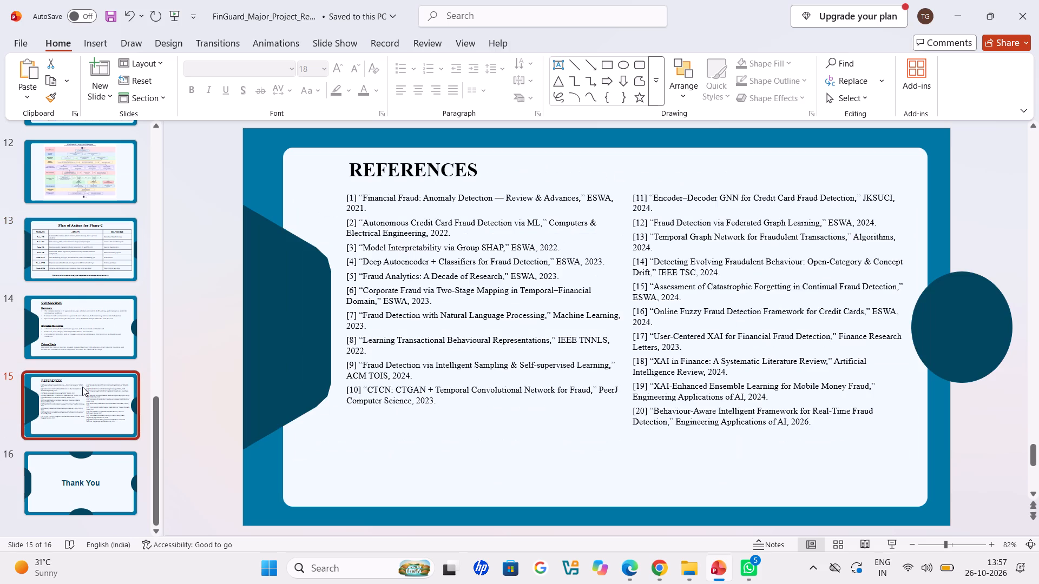
{"action": "key", "text": "Print"}
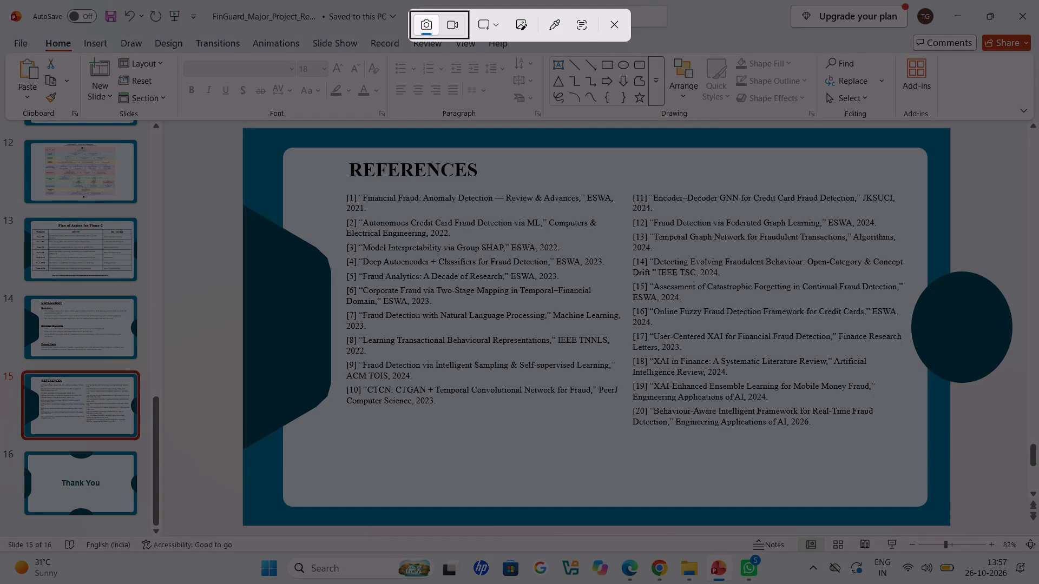
{"action": "left_click", "coordinate": [614, 26]}
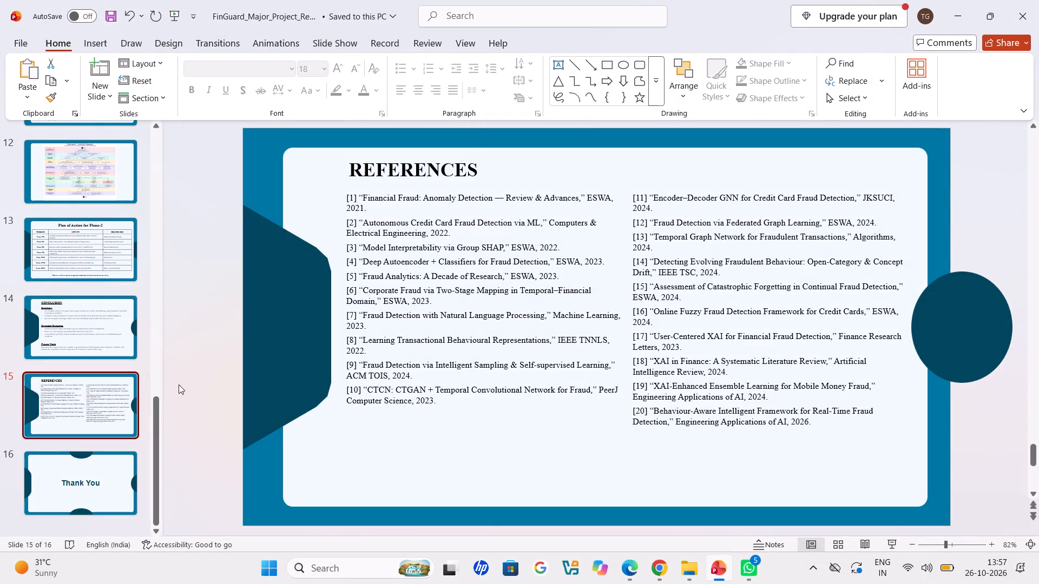
{"action": "key", "text": "Delete"}
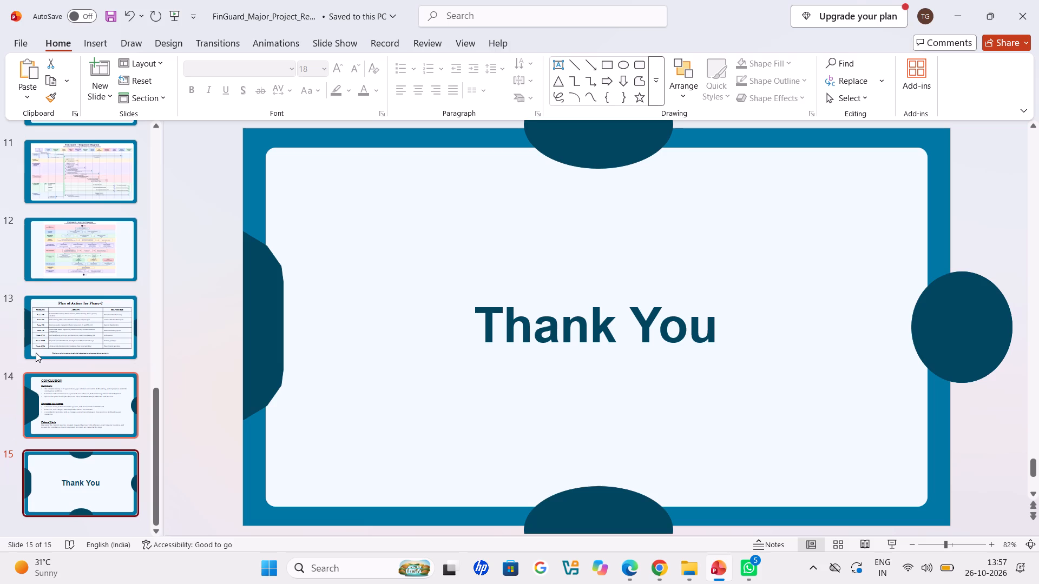
Review the Conclusion slide, the title slide, and the Abstract and Introduction slides.
{"action": "left_click", "coordinate": [83, 405]}
{"action": "scroll", "coordinate": [96, 280], "scroll_direction": "up", "scroll_amount": 8}
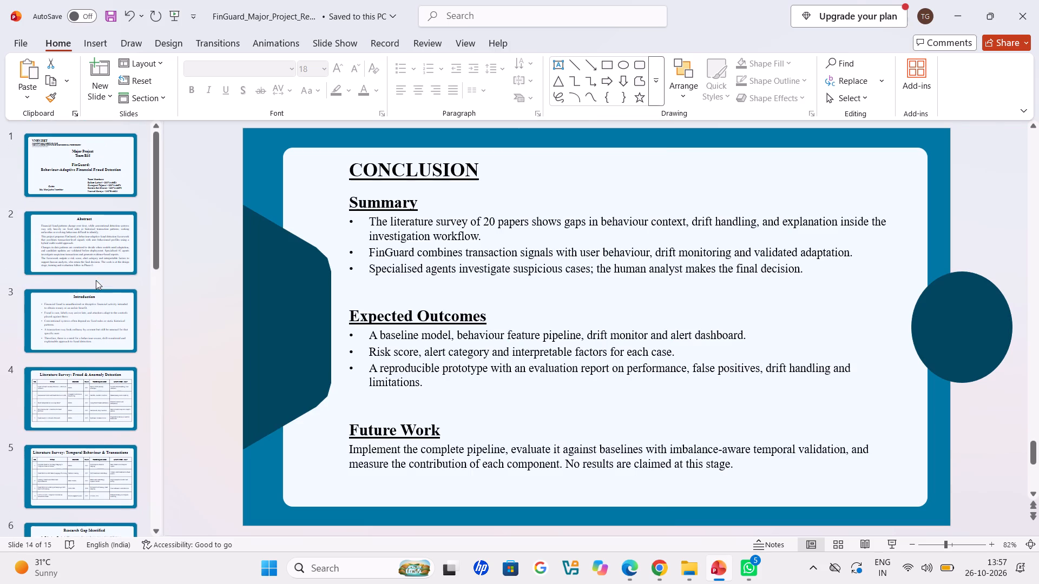
{"action": "left_click", "coordinate": [86, 170]}
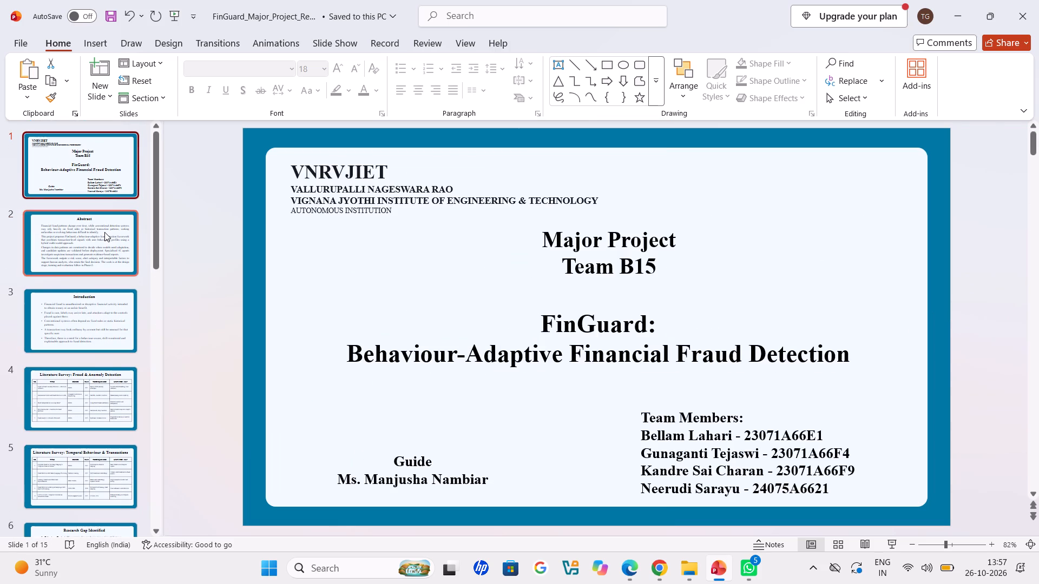
{"action": "left_click", "coordinate": [104, 232]}
{"action": "left_click", "coordinate": [110, 308]}
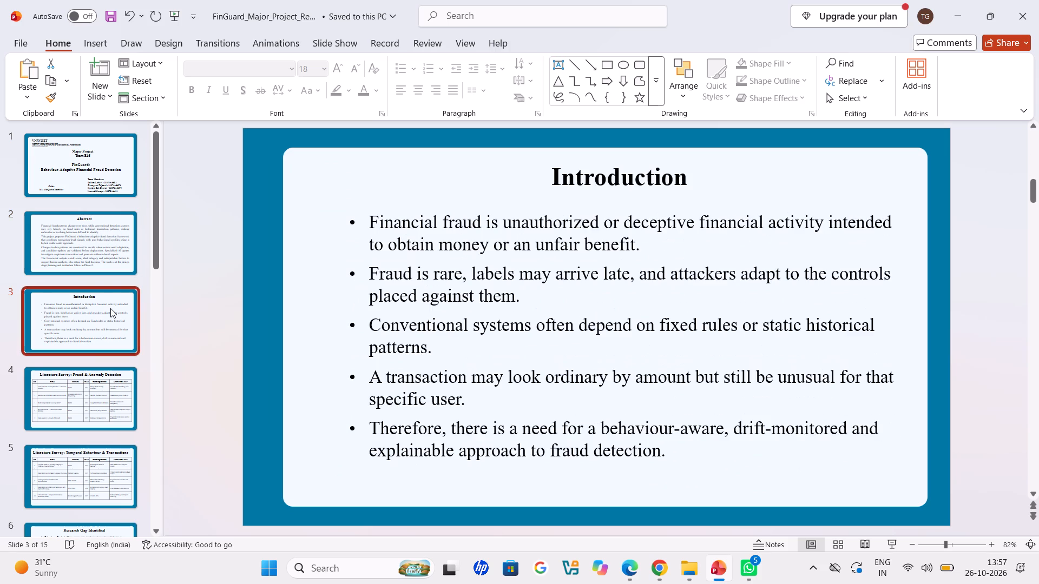
{"action": "left_click_drag", "start_coordinate": [110, 308], "coordinate": [107, 340]}
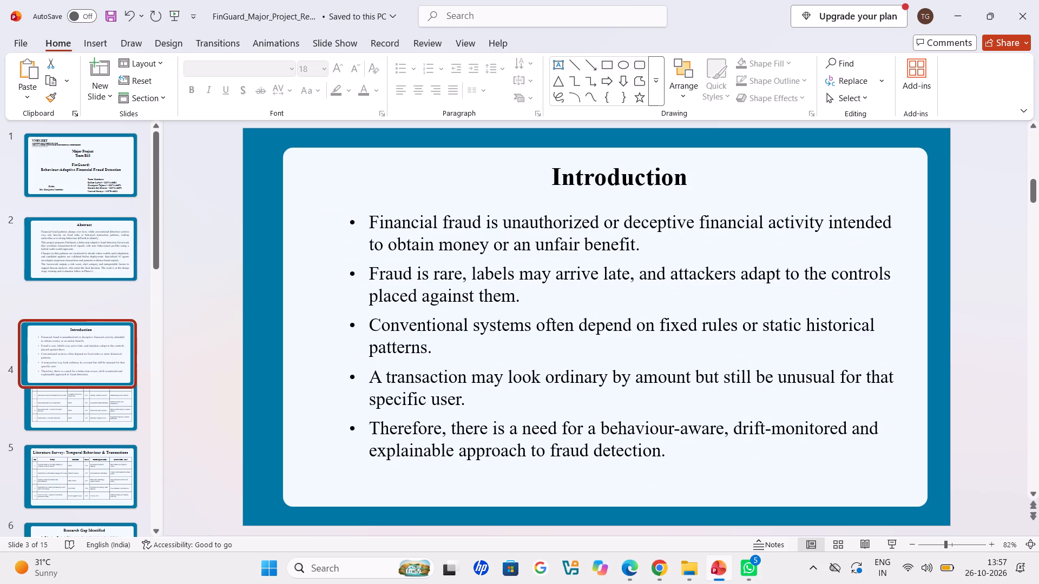
{"action": "left_click_drag", "start_coordinate": [107, 340], "coordinate": [107, 314]}
Delete the two Literature Survey slides and the Research Gap Identified slide after the Introduction.
{"action": "left_click", "coordinate": [101, 385]}
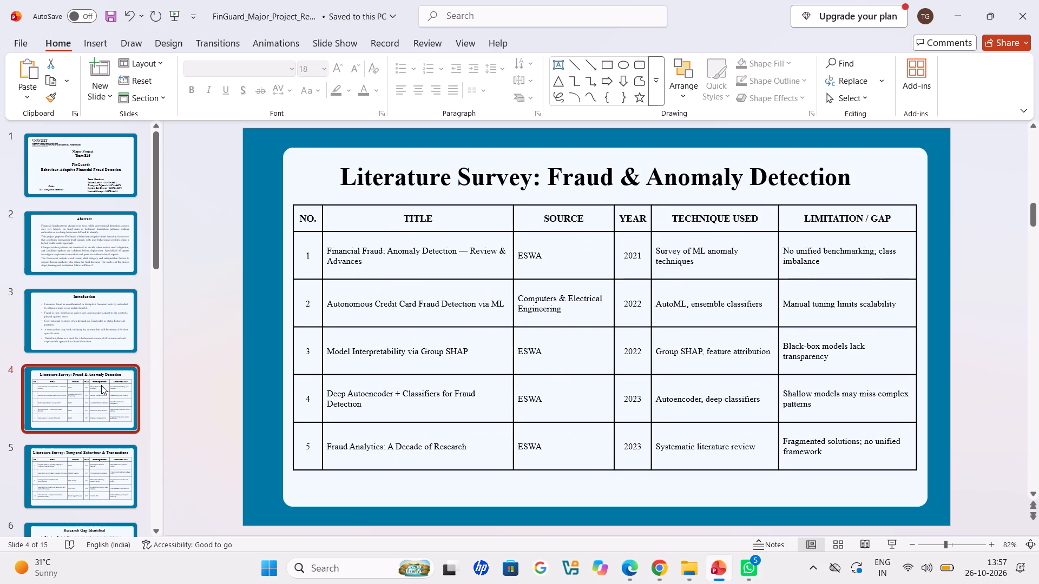
{"action": "key", "text": "Delete"}
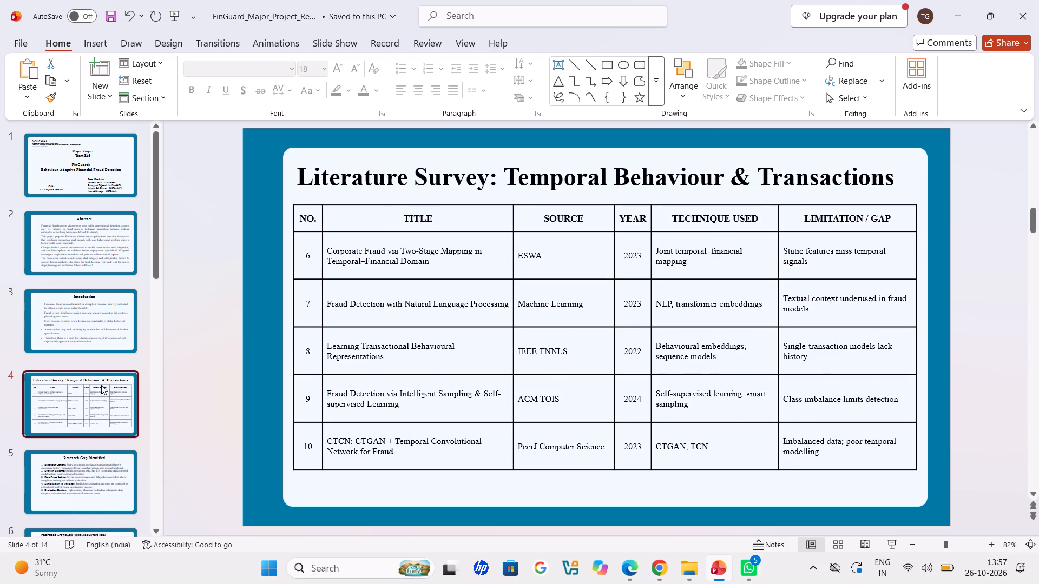
{"action": "left_click", "coordinate": [92, 391]}
{"action": "key", "text": "Delete"}
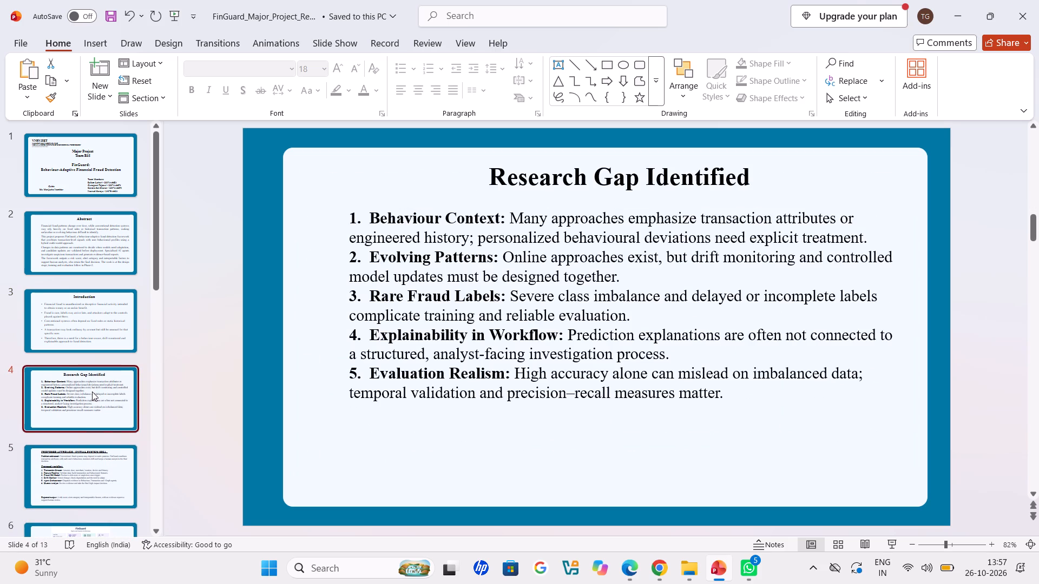
{"action": "left_click", "coordinate": [81, 397]}
{"action": "key", "text": "Delete"}
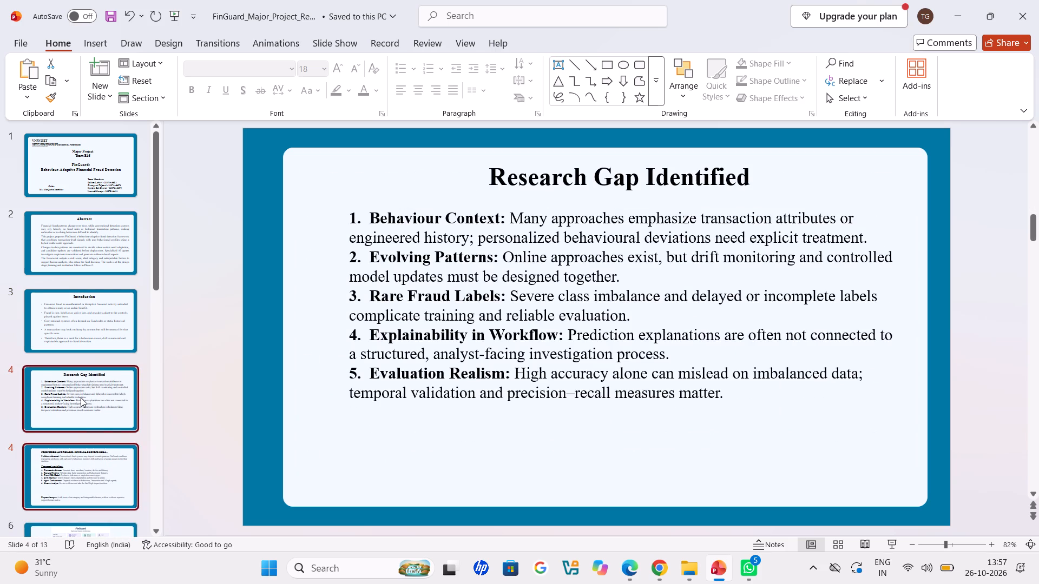
Move the Proposed Approach / Initial System Idea slide to the end of the deck, after Thank You.
{"action": "left_click", "coordinate": [66, 403]}
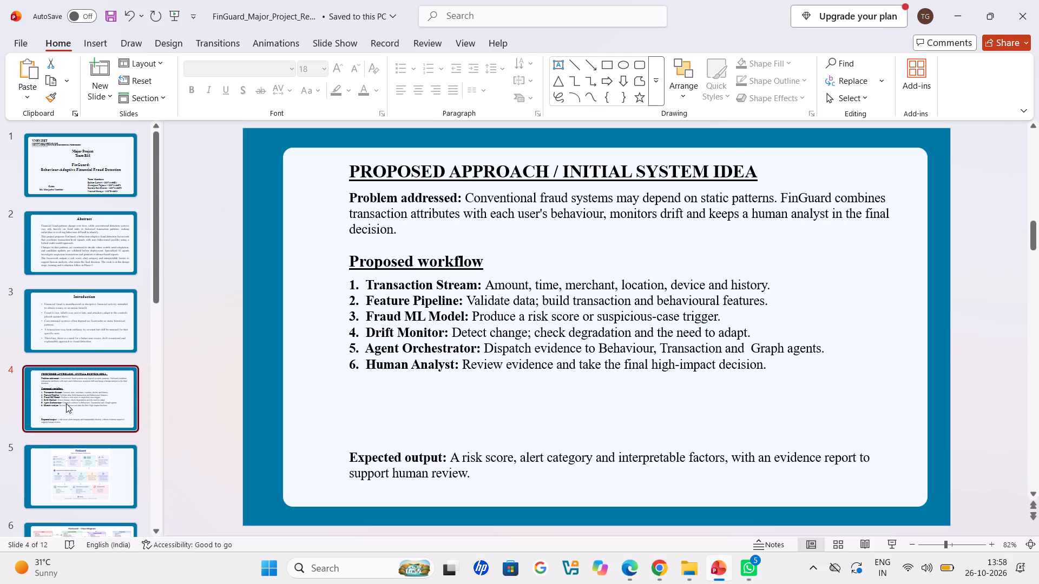
{"action": "left_click_drag", "start_coordinate": [56, 404], "coordinate": [60, 460]}
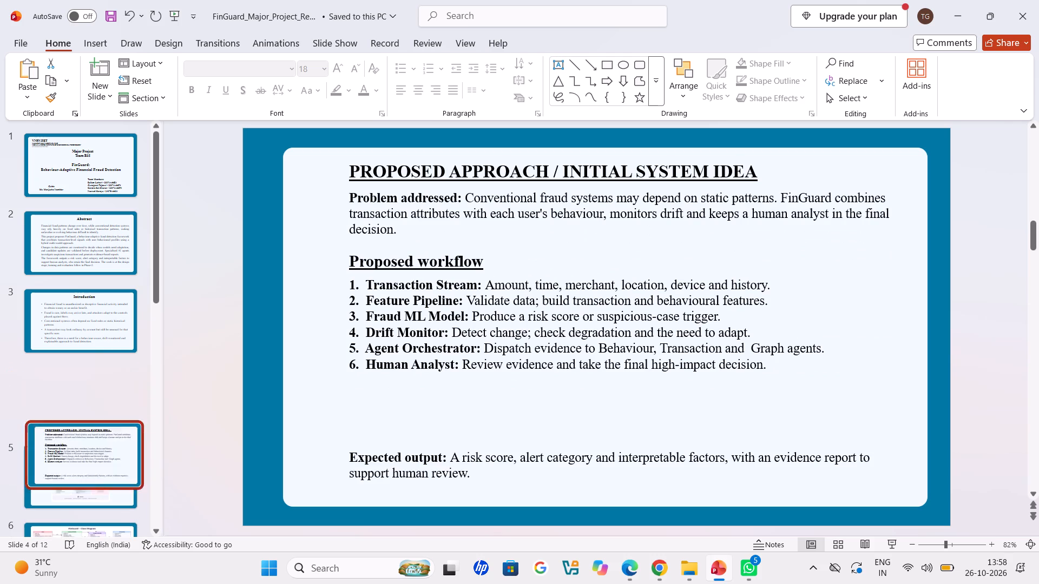
{"action": "left_click_drag", "start_coordinate": [60, 460], "coordinate": [75, 506]}
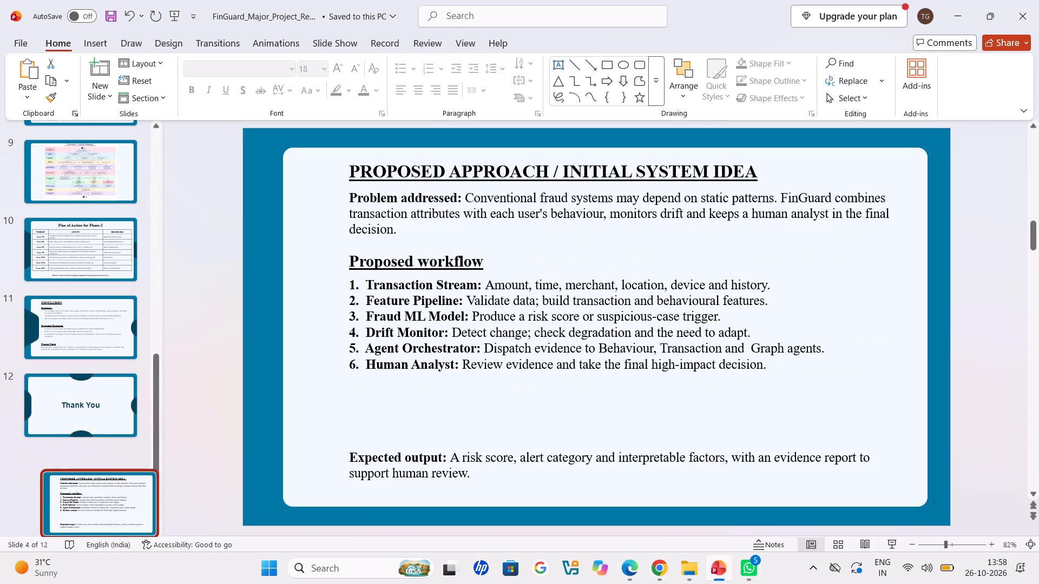
{"action": "left_click_drag", "start_coordinate": [75, 506], "coordinate": [54, 507]}
Review the High-Level System Architecture slide and the Class, Use Case and Sequence Diagram slides.
{"action": "scroll", "coordinate": [77, 311], "scroll_direction": "up", "scroll_amount": 7}
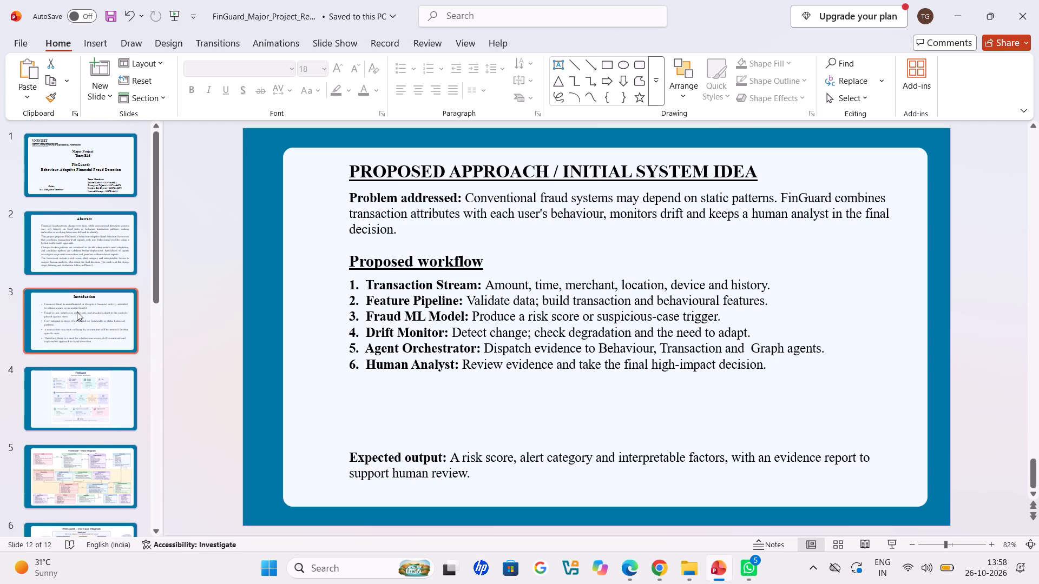
{"action": "left_click", "coordinate": [81, 394]}
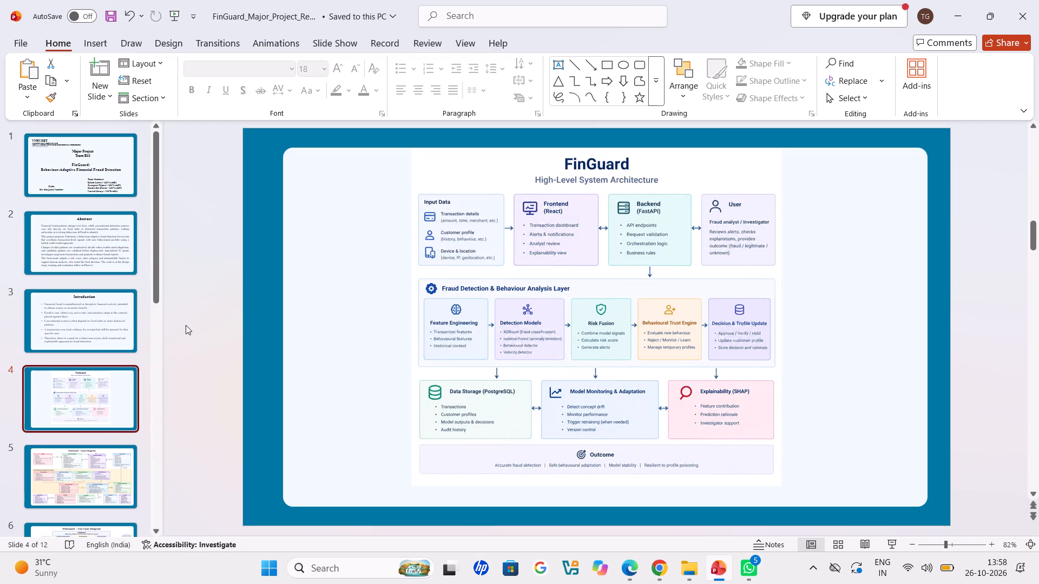
{"action": "left_click", "coordinate": [104, 463]}
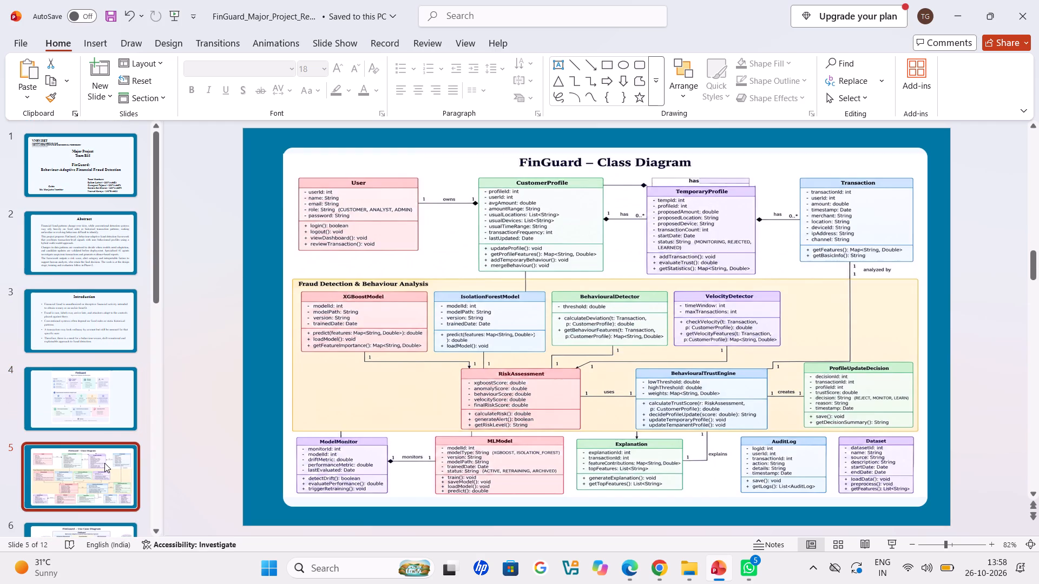
{"action": "left_click", "coordinate": [92, 528]}
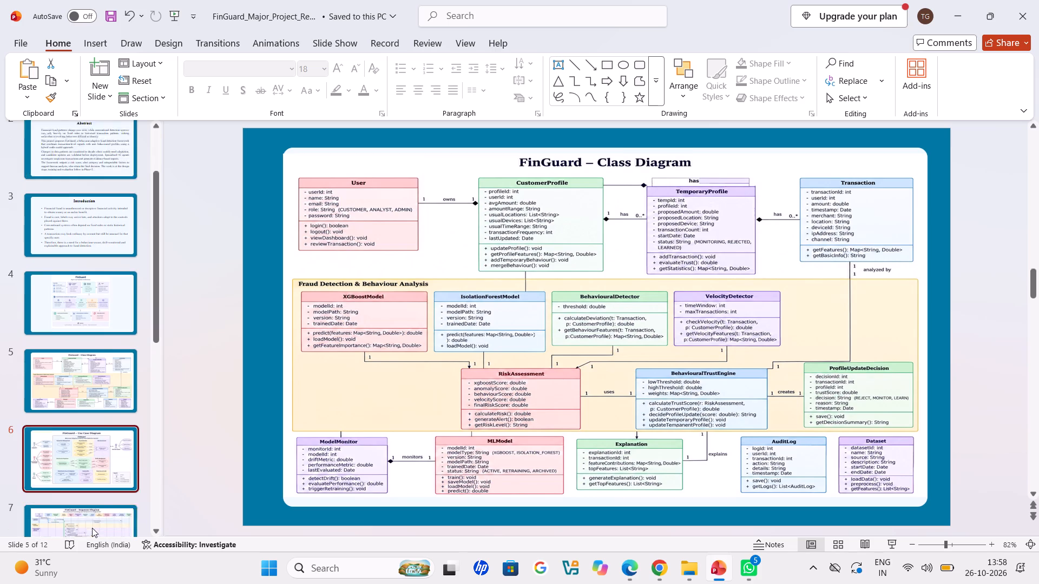
{"action": "scroll", "coordinate": [93, 375], "scroll_direction": "down", "scroll_amount": 2}
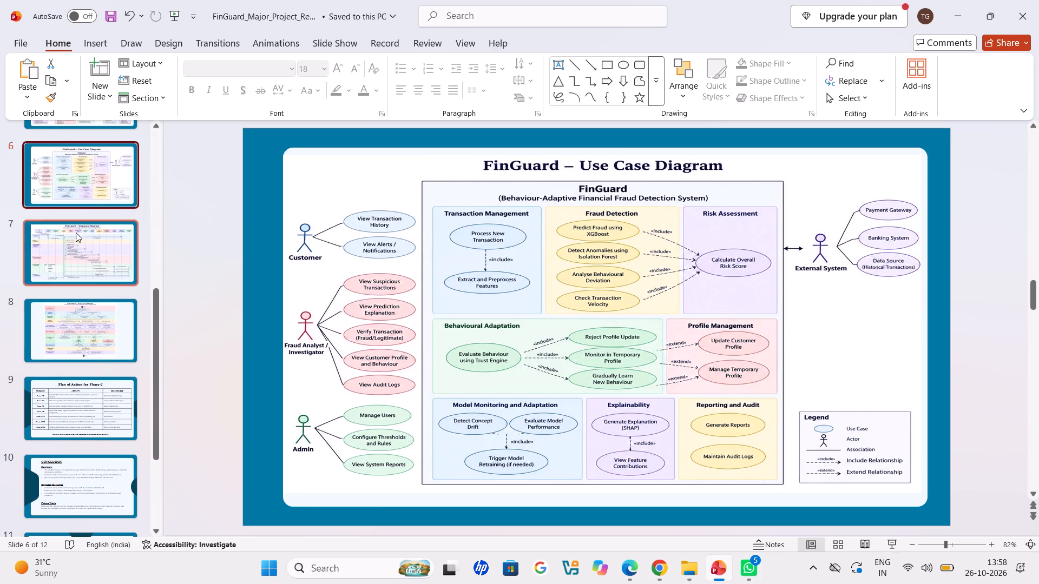
{"action": "left_click", "coordinate": [81, 227]}
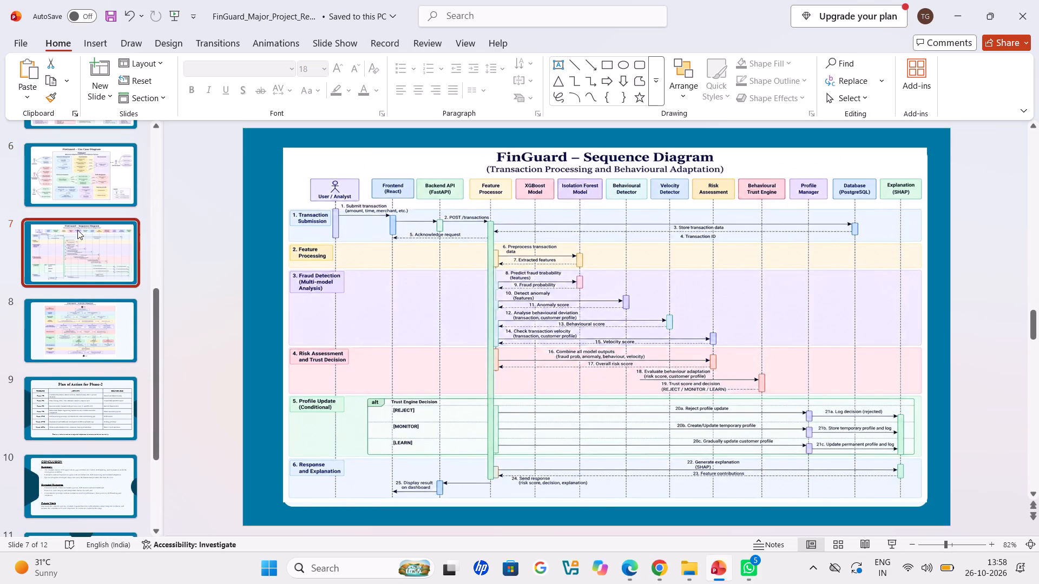
Move the Activity Diagram slide to position 6, between the Class Diagram and Use Case Diagram slides.
{"action": "left_click", "coordinate": [60, 326]}
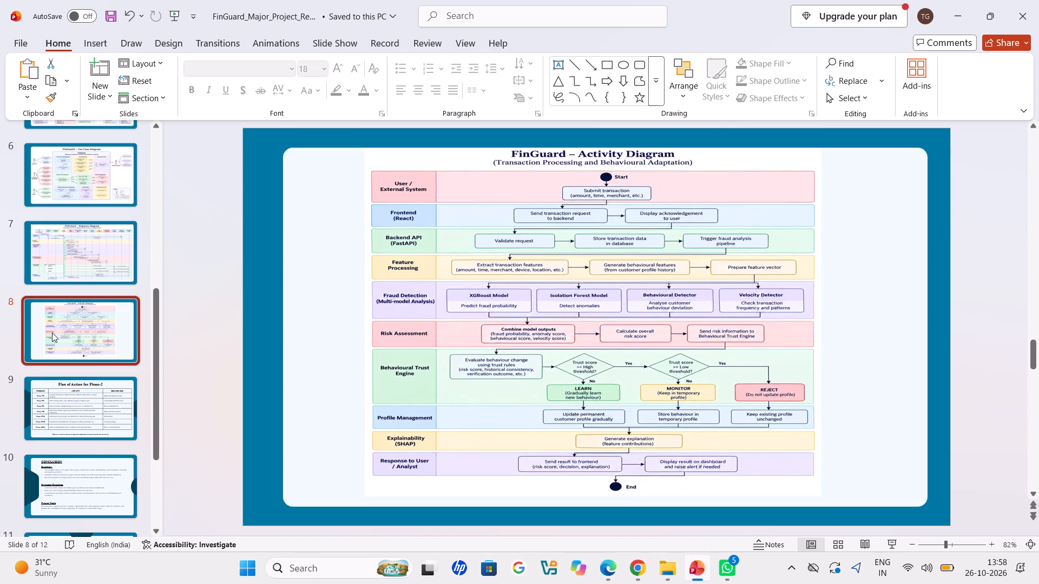
{"action": "left_click_drag", "start_coordinate": [52, 333], "coordinate": [66, 137]}
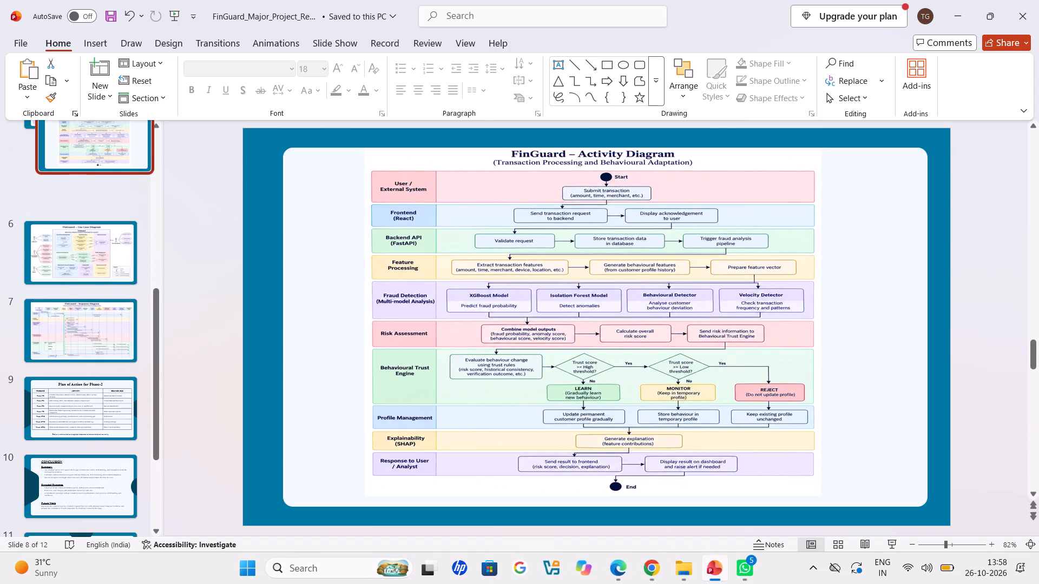
{"action": "left_click_drag", "start_coordinate": [66, 137], "coordinate": [45, 528]}
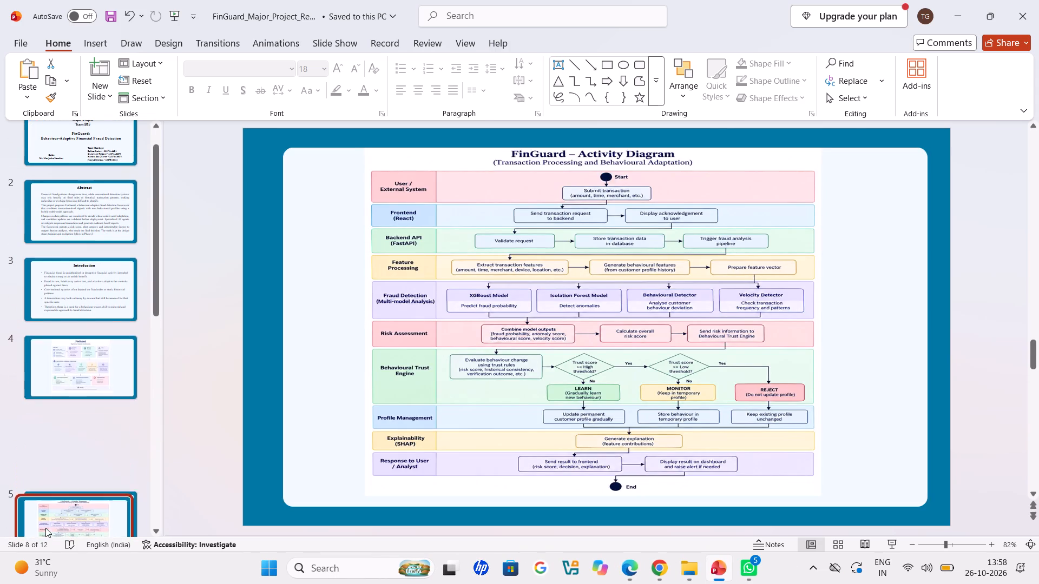
{"action": "left_click_drag", "start_coordinate": [45, 528], "coordinate": [57, 318]}
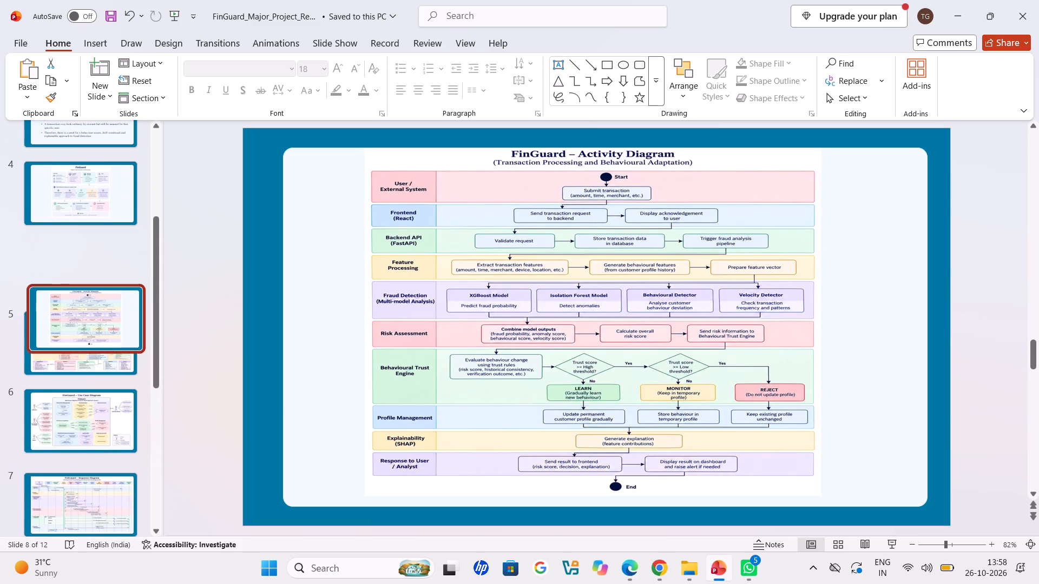
{"action": "left_click_drag", "start_coordinate": [57, 318], "coordinate": [48, 350]}
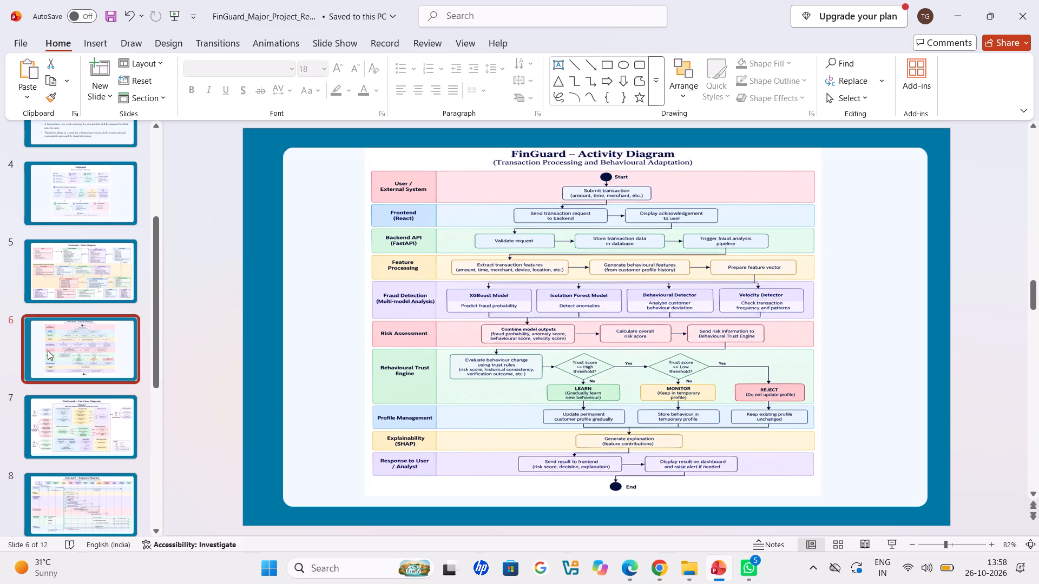
Examine the Class Diagram slide and its picture alongside the Activity Diagram slide.
{"action": "left_click", "coordinate": [78, 257]}
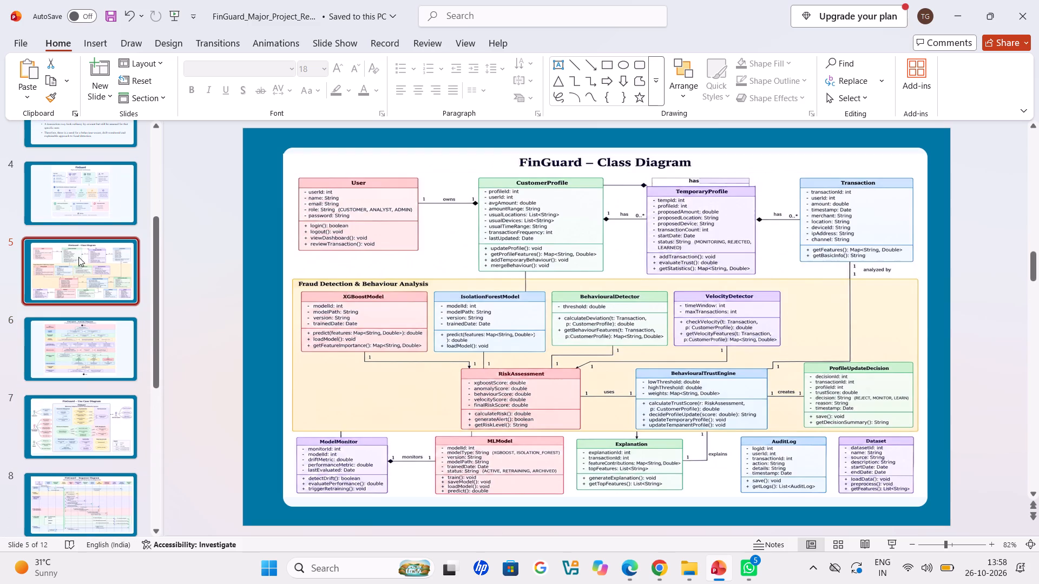
{"action": "left_click", "coordinate": [106, 347]}
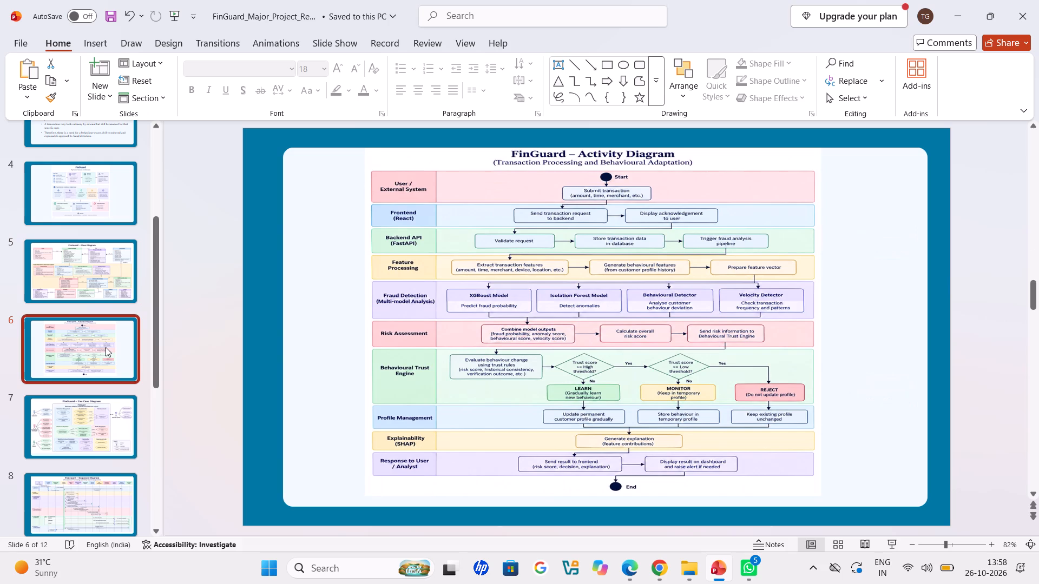
{"action": "left_click", "coordinate": [106, 257]}
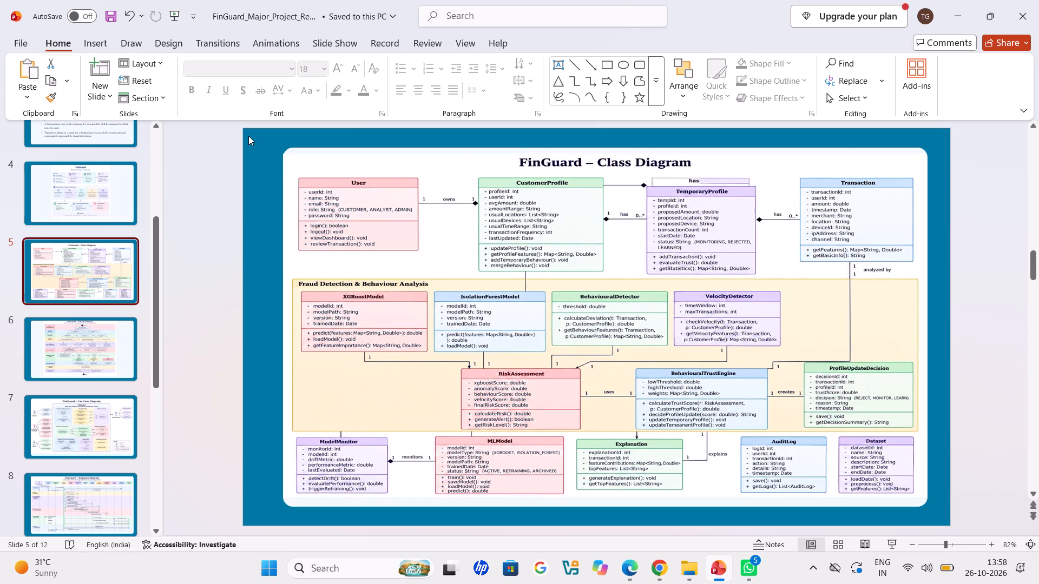
{"action": "left_click", "coordinate": [716, 185]}
{"action": "left_click", "coordinate": [716, 185]}
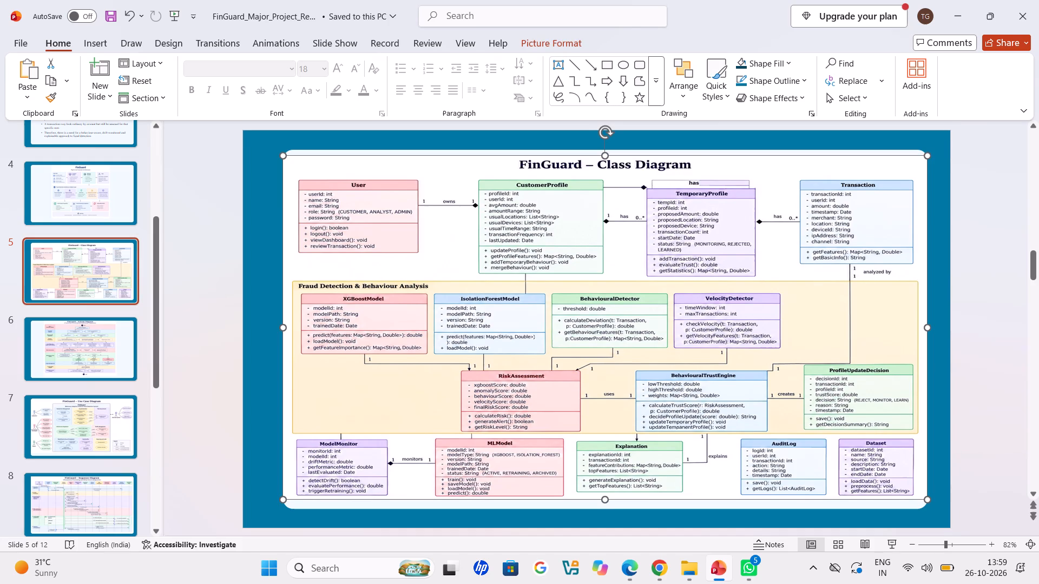
{"action": "left_click", "coordinate": [222, 271]}
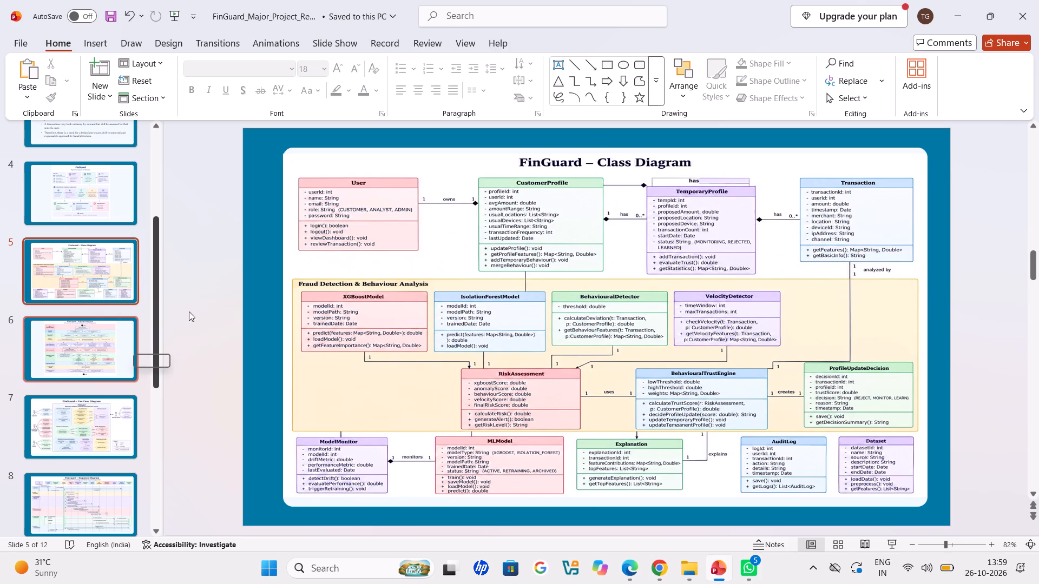
Review the Class, Activity, Use Case and Sequence Diagram slides in their current order.
{"action": "left_click", "coordinate": [77, 279]}
{"action": "left_click", "coordinate": [86, 330]}
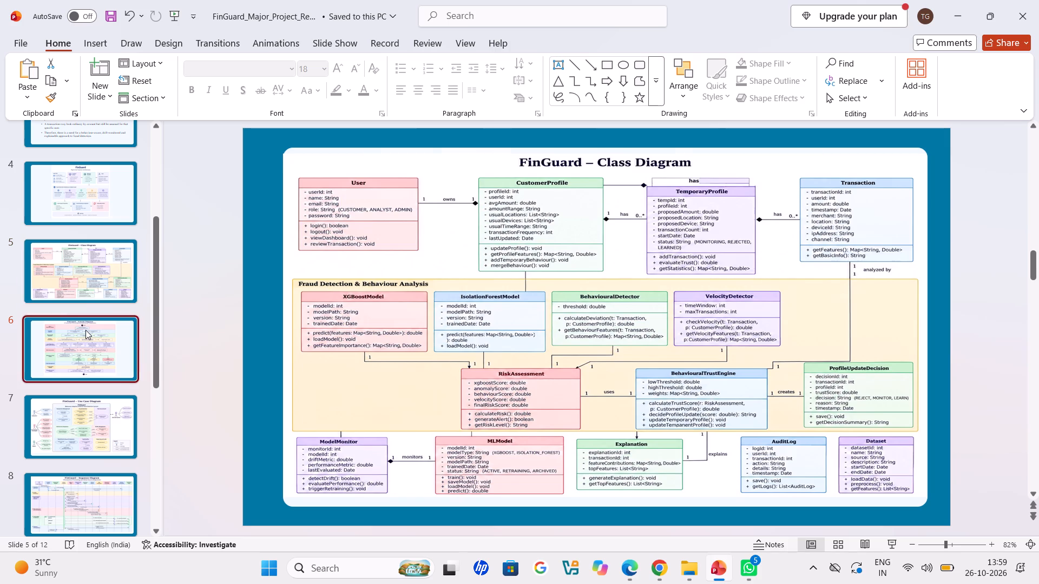
{"action": "left_click", "coordinate": [69, 441]}
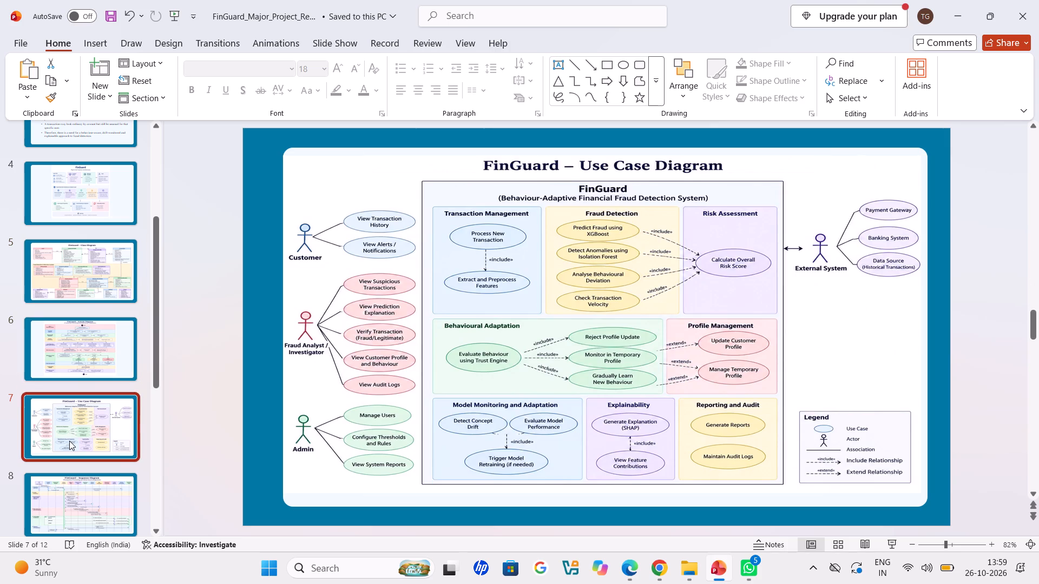
{"action": "left_click", "coordinate": [70, 502]}
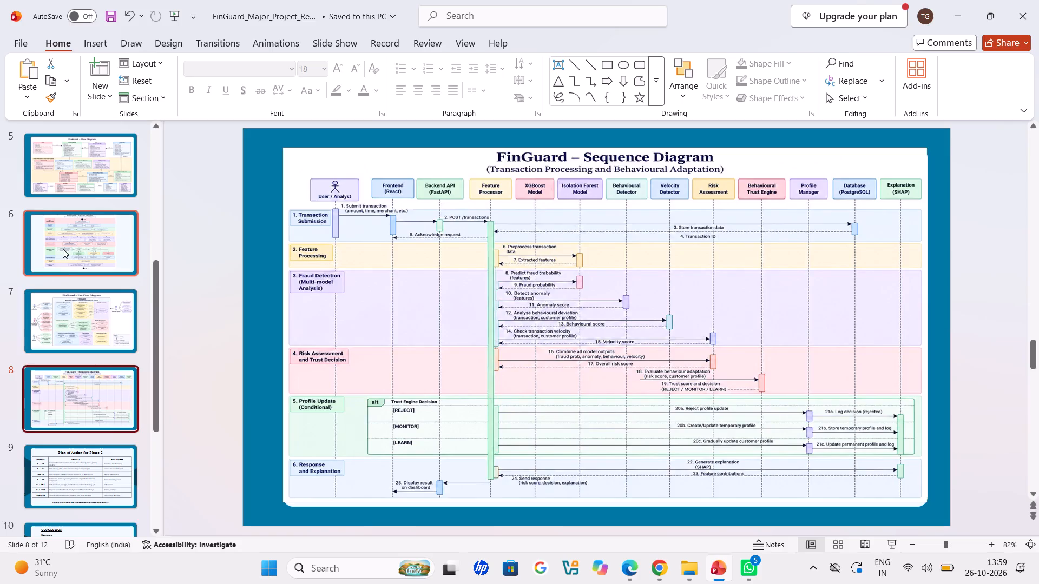
{"action": "left_click", "coordinate": [107, 154]}
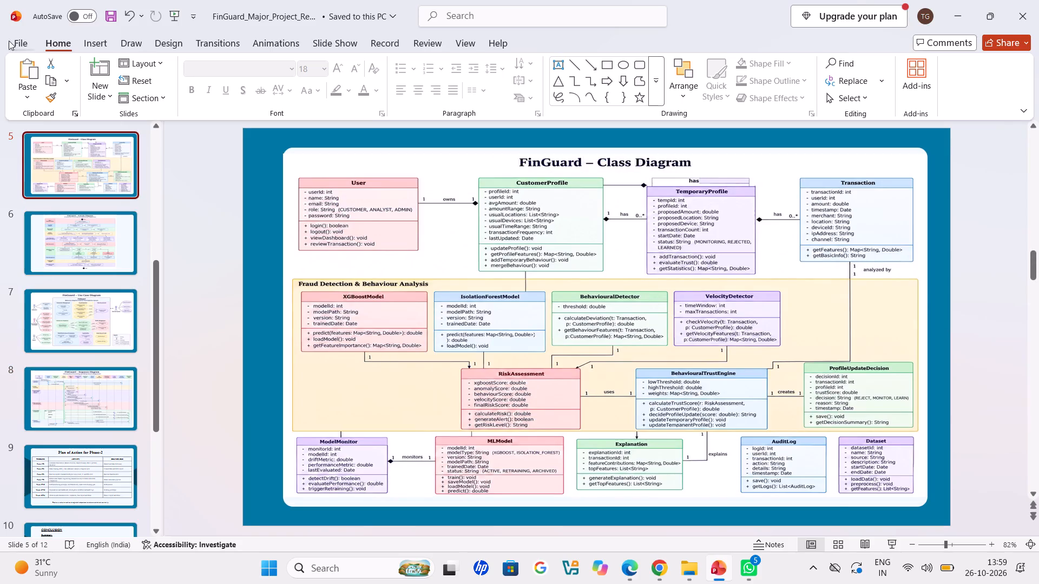
Save a copy of the presentation in the Downloads folder as FinGuard_Major_Project_Review_26TH, in PowerPoint Presentation format.
{"action": "left_click", "coordinate": [19, 43]}
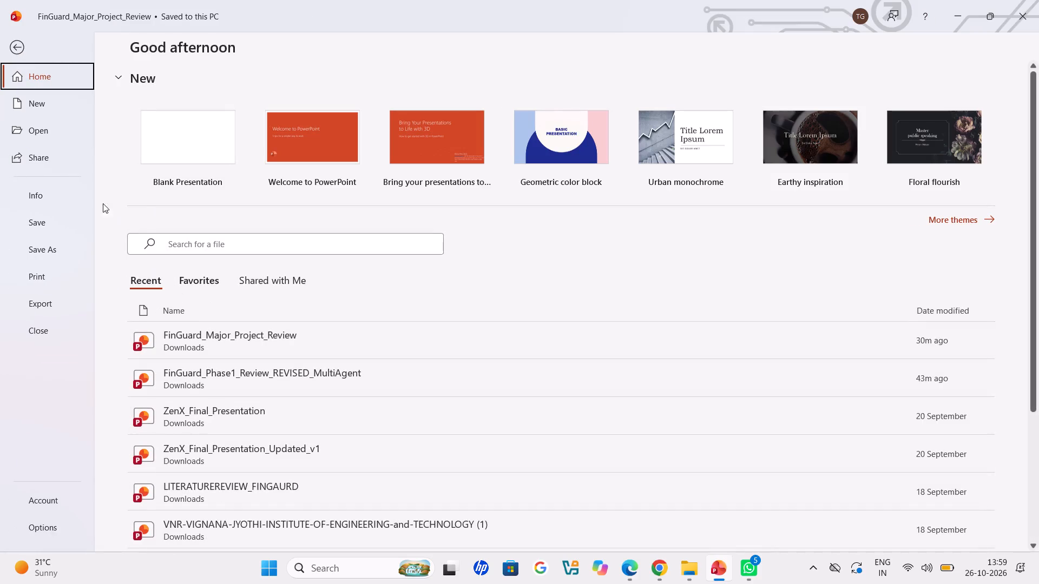
{"action": "left_click", "coordinate": [50, 247]}
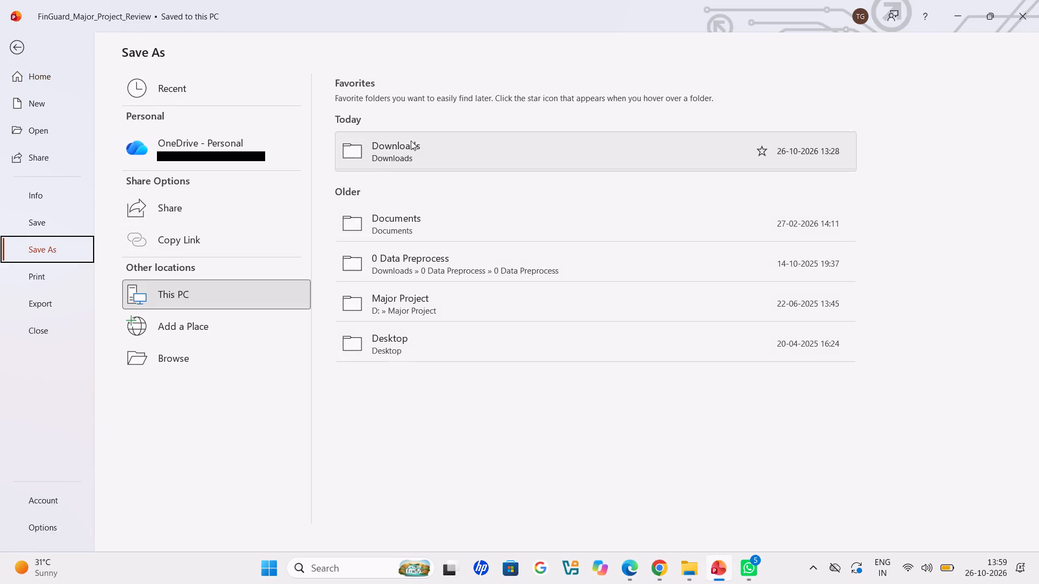
{"action": "left_click", "coordinate": [411, 141]}
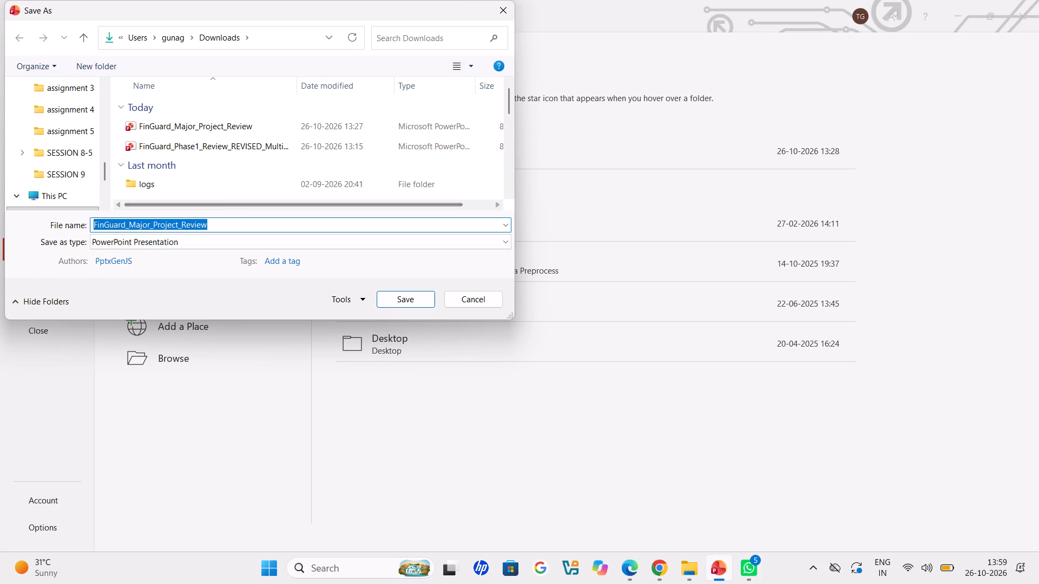
{"action": "left_click", "coordinate": [214, 224]}
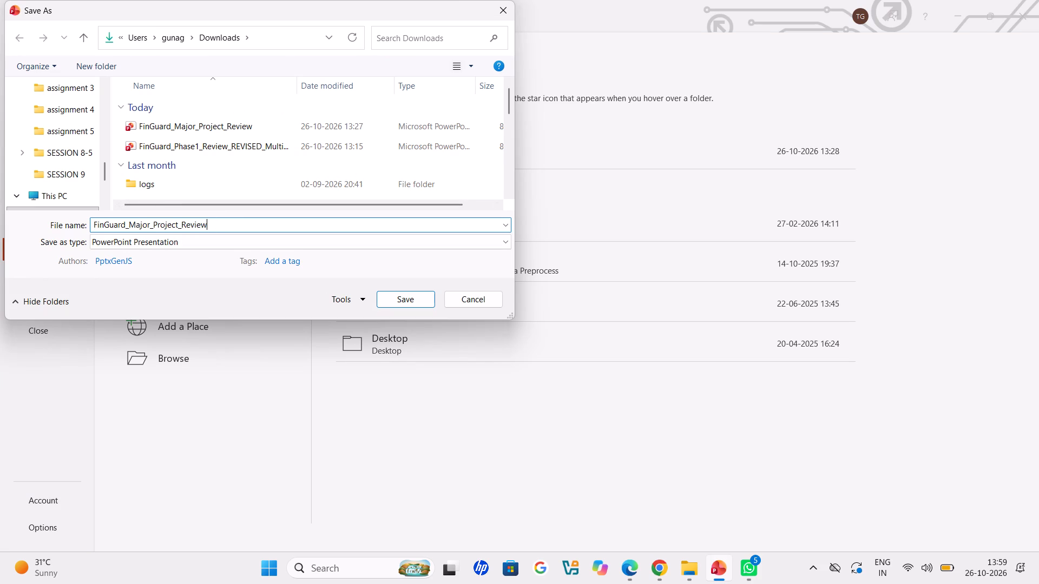
{"action": "key", "text": "shift+underscore"}
{"action": "type", "text": "26TH"}
{"action": "left_click", "coordinate": [402, 298]}
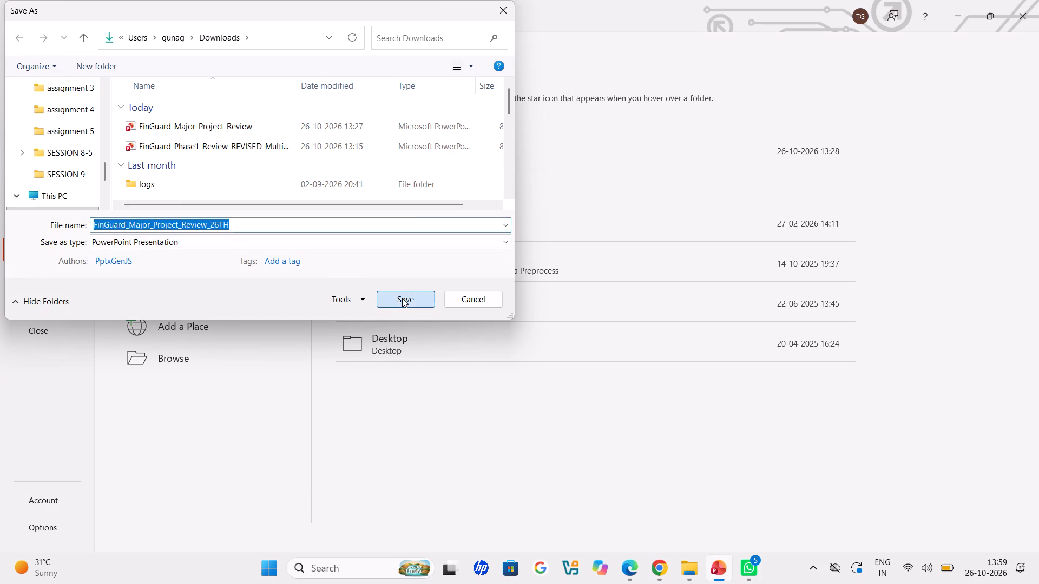
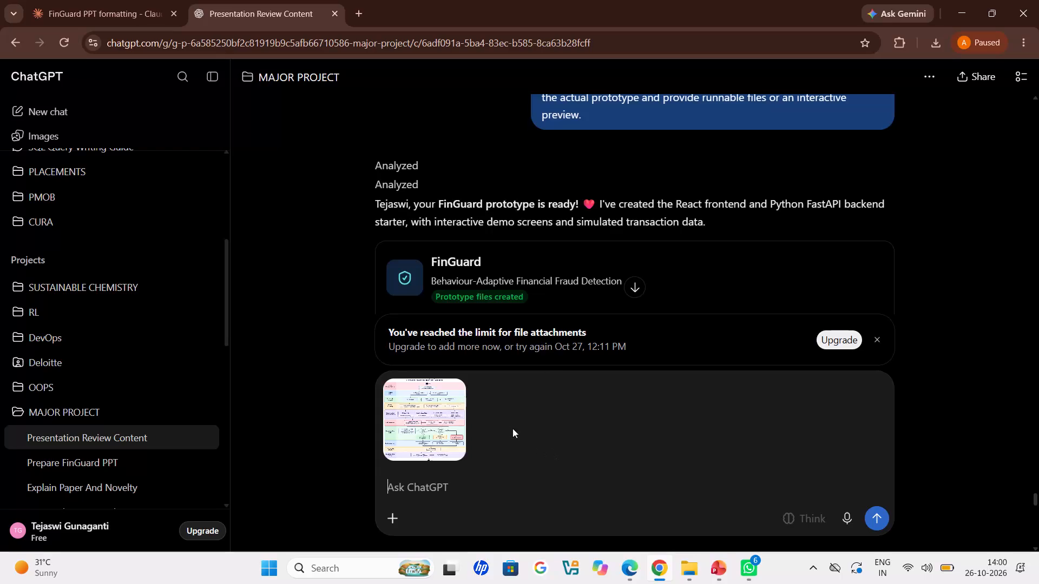
{"action": "left_click", "coordinate": [874, 337]}
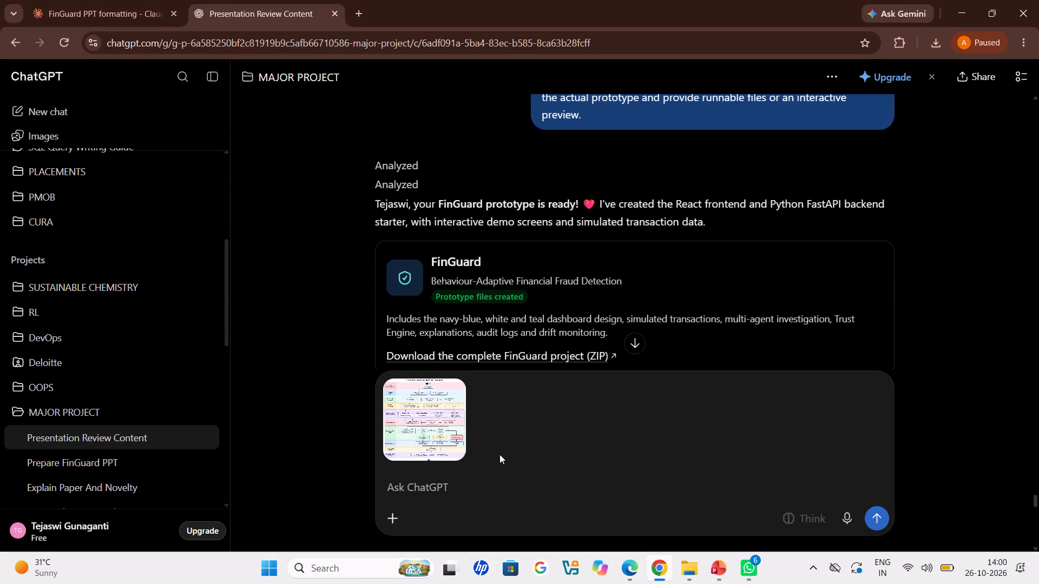
{"action": "left_click", "coordinate": [715, 567]}
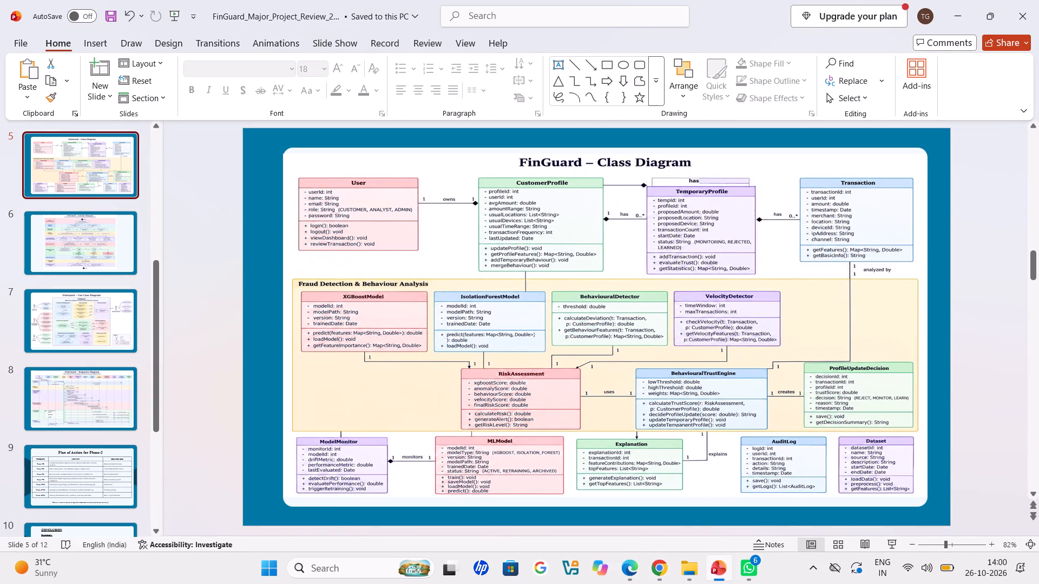
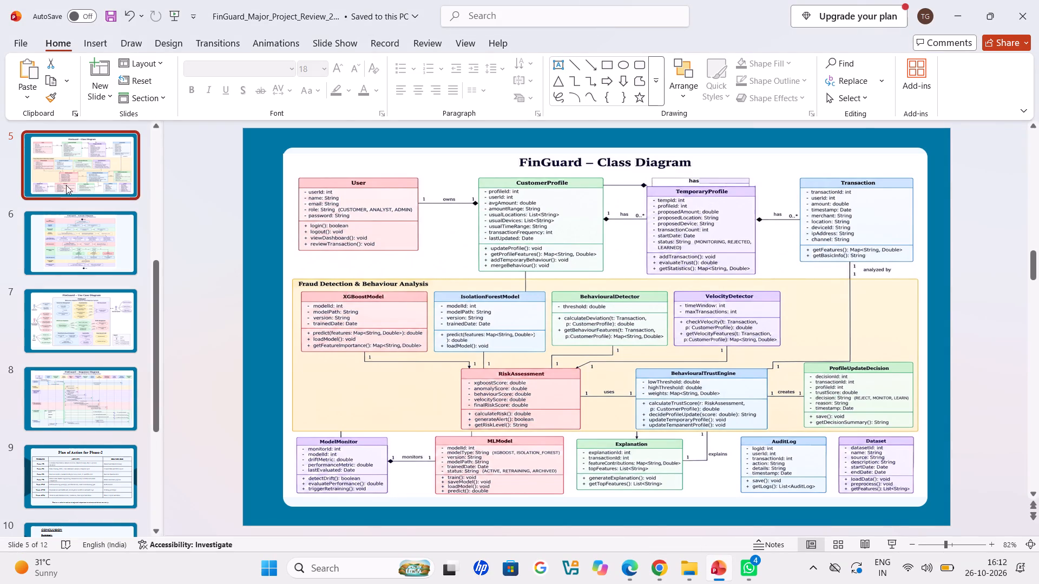
{"action": "scroll", "coordinate": [64, 202], "scroll_direction": "up", "scroll_amount": 9}
{"action": "left_click", "coordinate": [81, 174]}
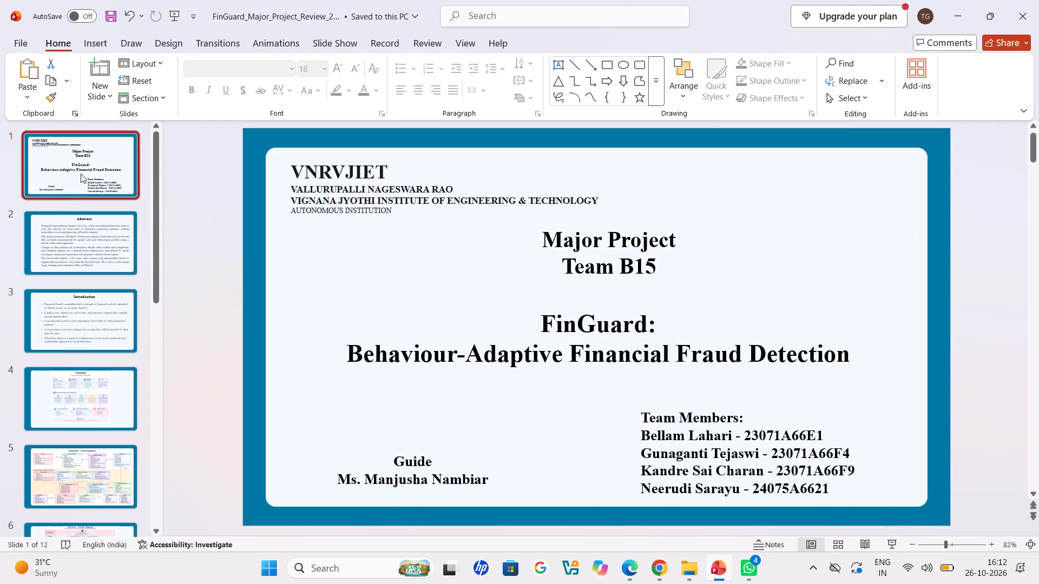
{"action": "left_click", "coordinate": [90, 241]}
{"action": "left_click", "coordinate": [88, 318]}
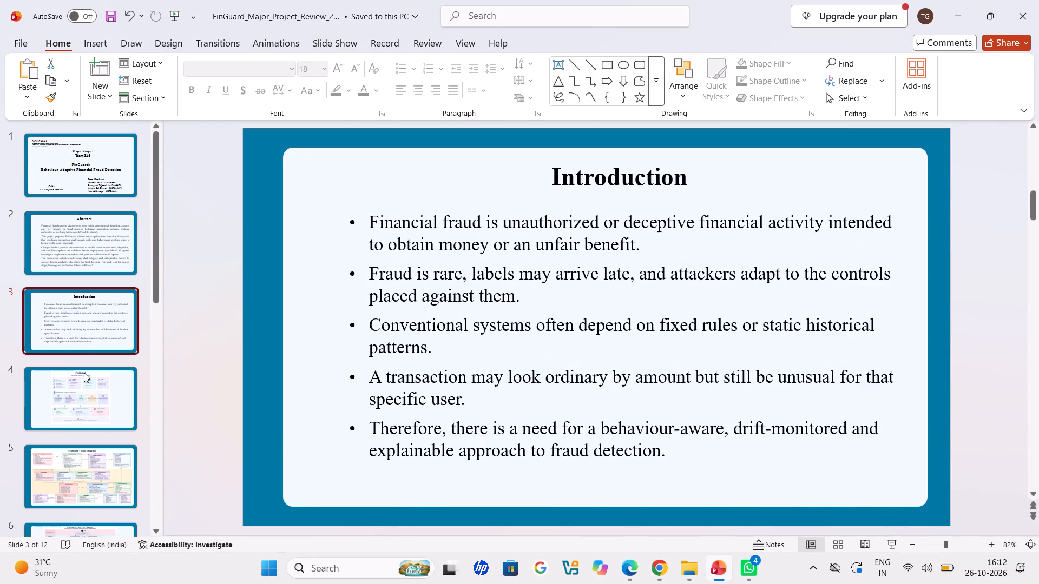
{"action": "left_click", "coordinate": [85, 381]}
{"action": "left_click", "coordinate": [83, 469]}
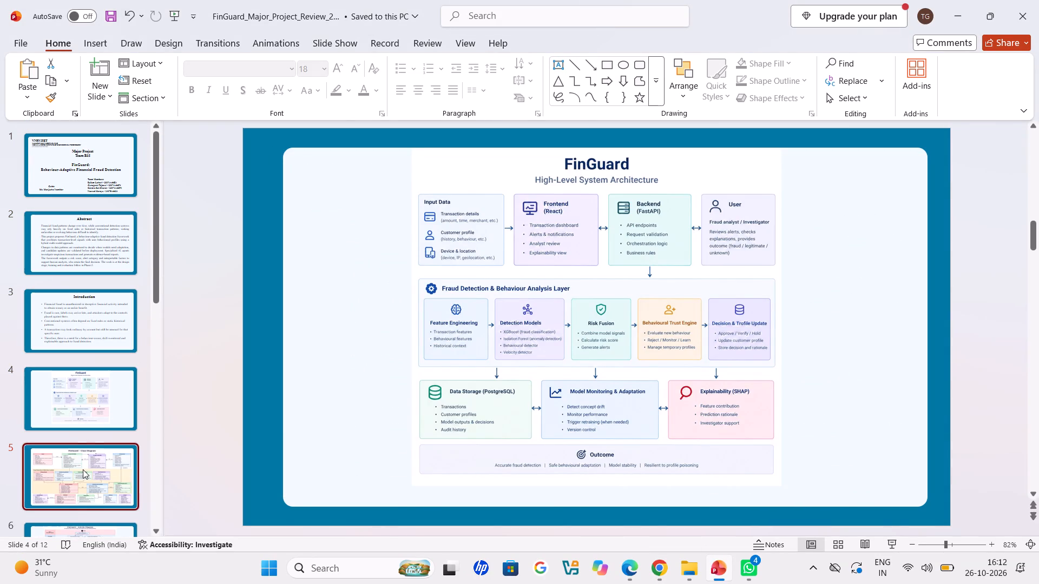
{"action": "scroll", "coordinate": [83, 469], "scroll_direction": "down", "scroll_amount": 5}
{"action": "scroll", "coordinate": [83, 469], "scroll_direction": "up", "scroll_amount": 9}
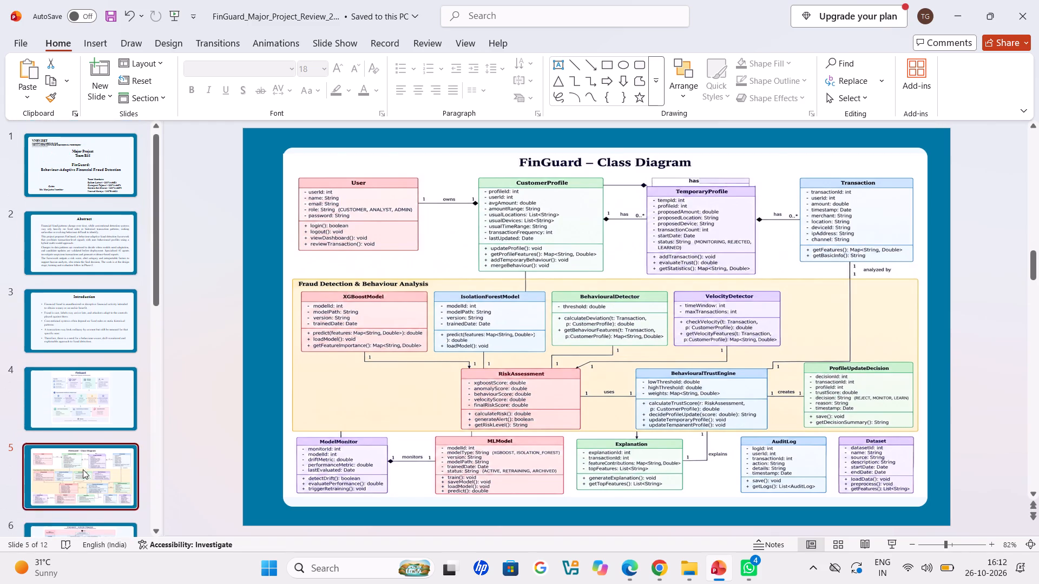
Run the slide show from the title slide and go through the slides up to the class diagram.
{"action": "left_click", "coordinate": [87, 182]}
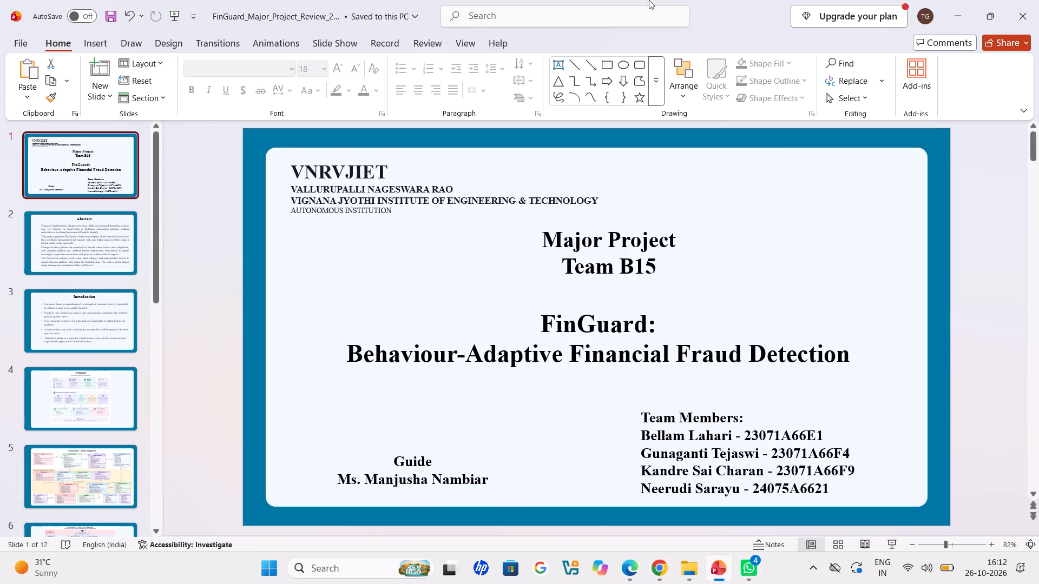
{"action": "left_click", "coordinate": [890, 543]}
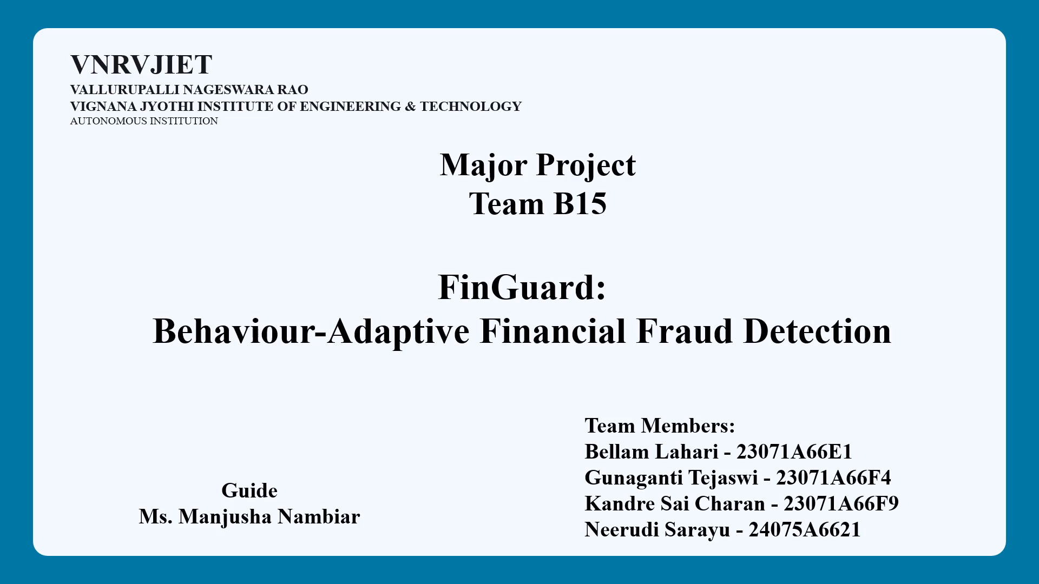
{"action": "key", "text": "Down"}
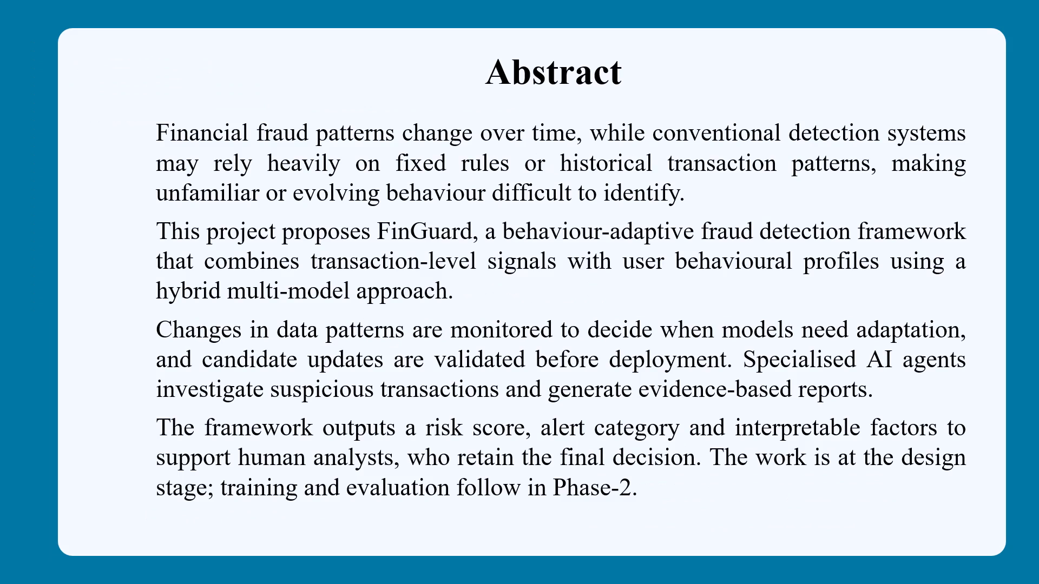
{"action": "key", "text": "Down"}
{"action": "key", "text": "Down"}
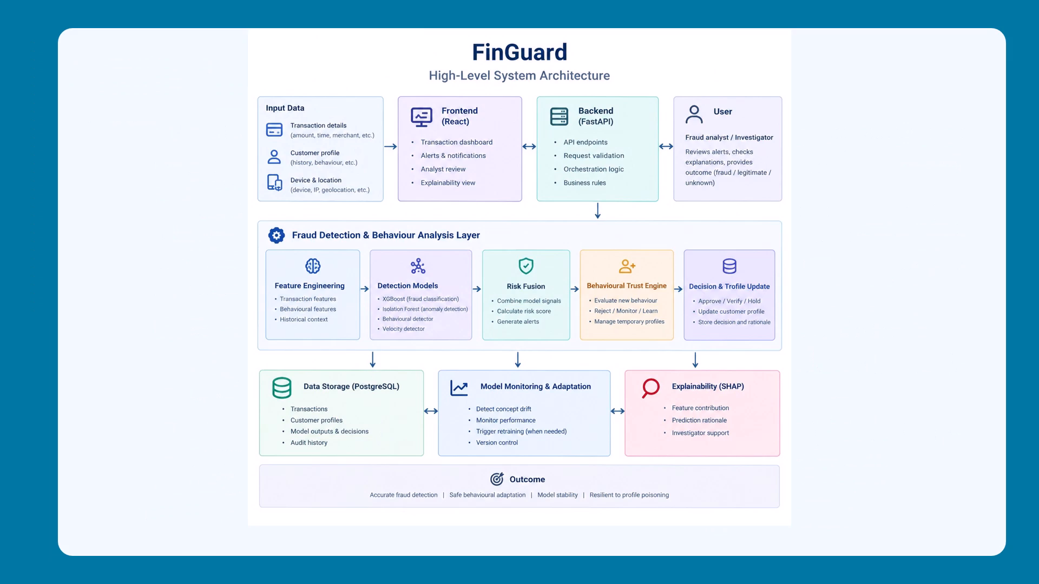
{"action": "key", "text": "Down"}
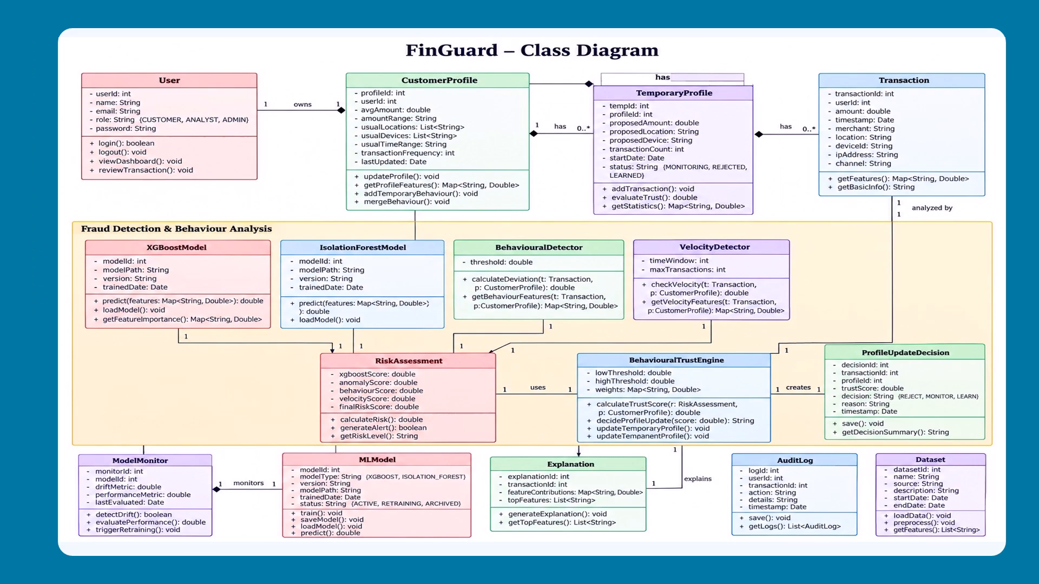
Return to the High-Level System Architecture slide in the slide show and examine its Fraud Detection & Behaviour Analysis Layer up close.
{"action": "key", "text": "Left"}
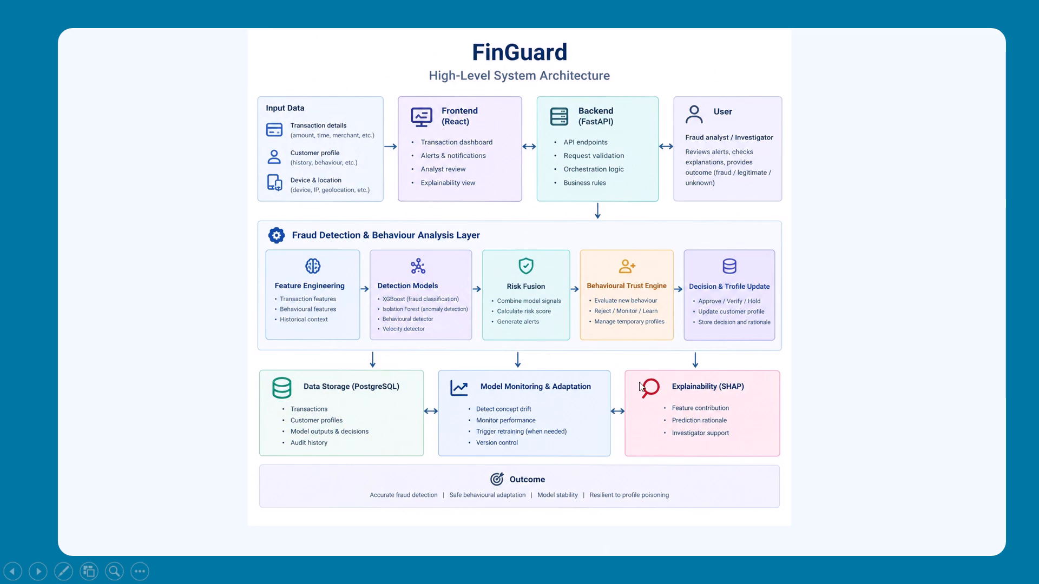
{"action": "scroll", "coordinate": [411, 286], "scroll_direction": "up", "scroll_amount": 1, "text": "ctrl"}
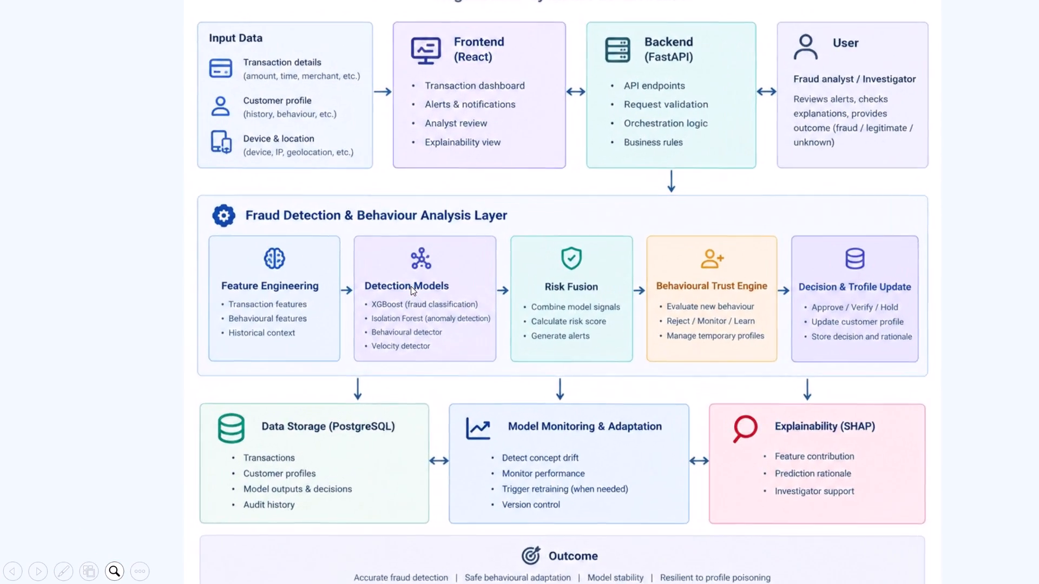
{"action": "scroll", "coordinate": [411, 286], "scroll_direction": "up", "scroll_amount": 1, "text": "ctrl"}
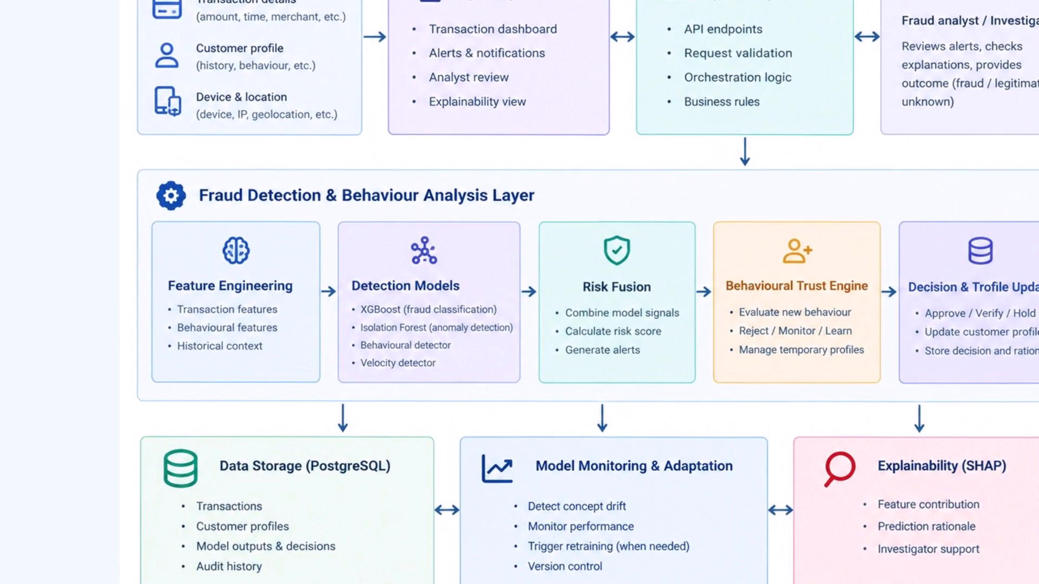